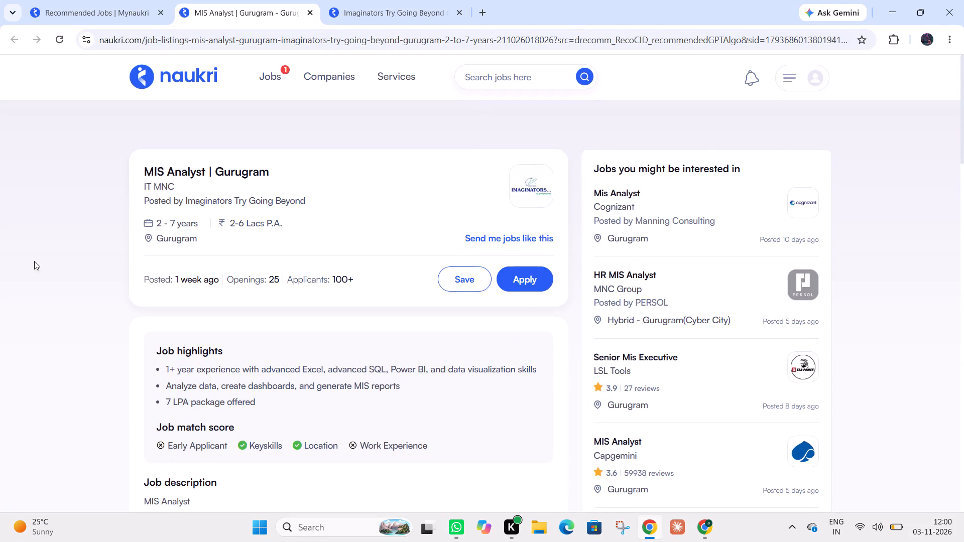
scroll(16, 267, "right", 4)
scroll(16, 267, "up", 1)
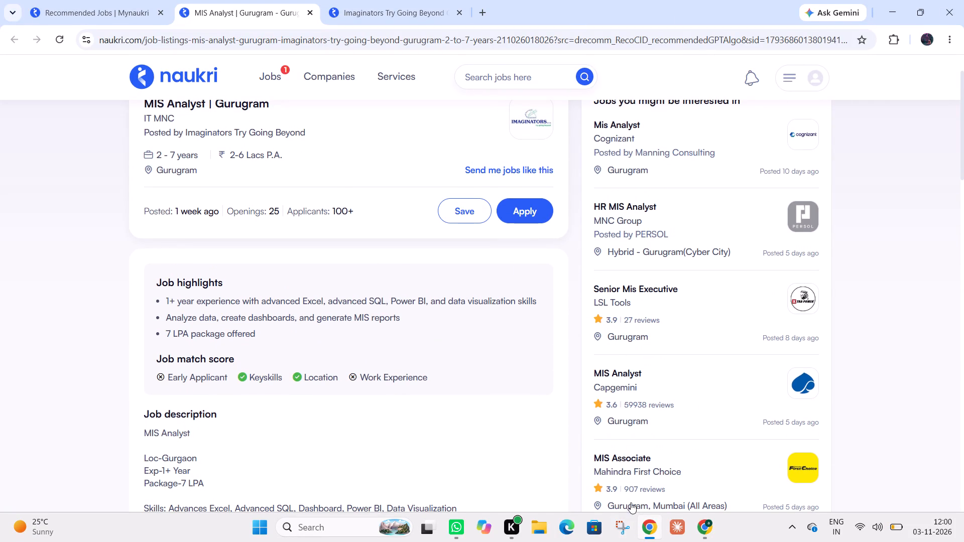
Switch from the job listing to the browser window with the Complete CMS lead record.
left_click(705, 531)
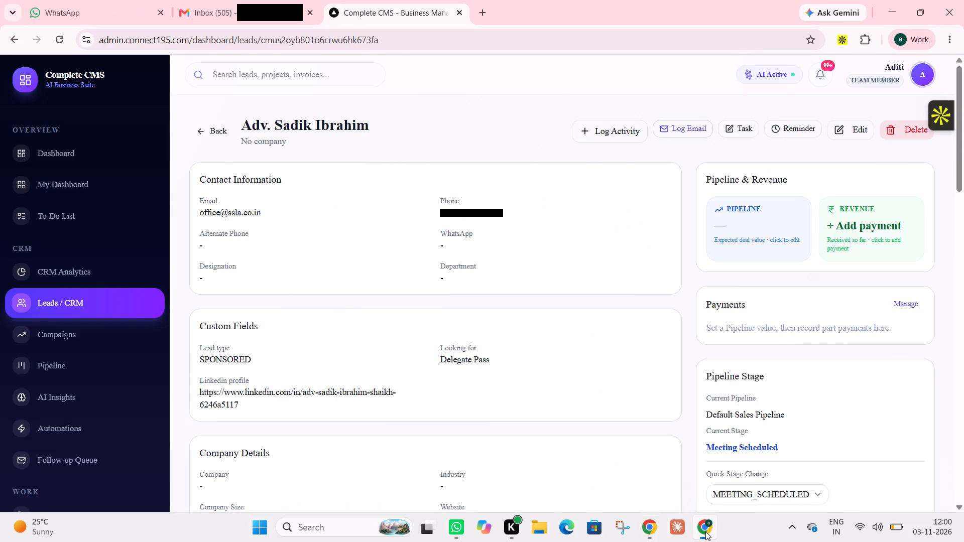
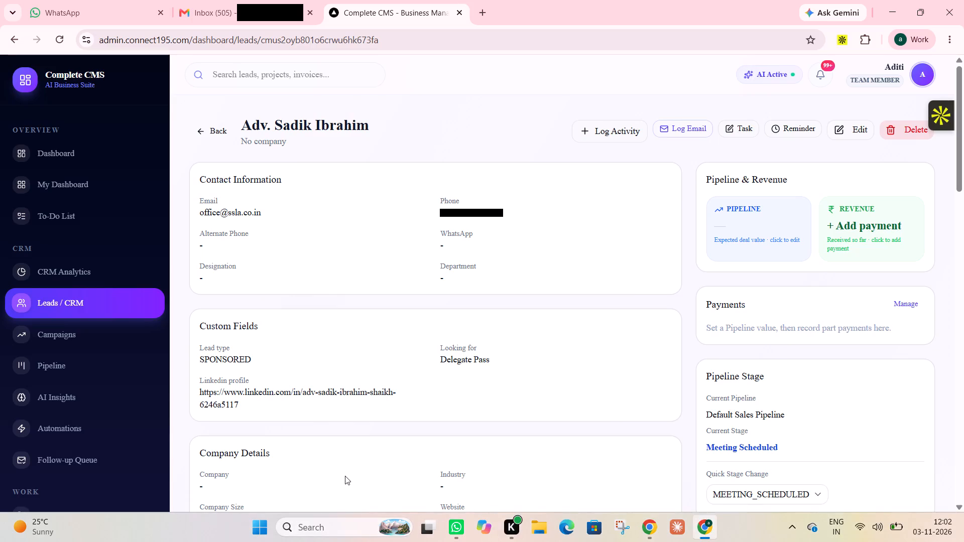
Return to the campaign's lead list and review the activity and discussion notes on the Ramani and Jayaprakash lead records.
left_click(204, 130)
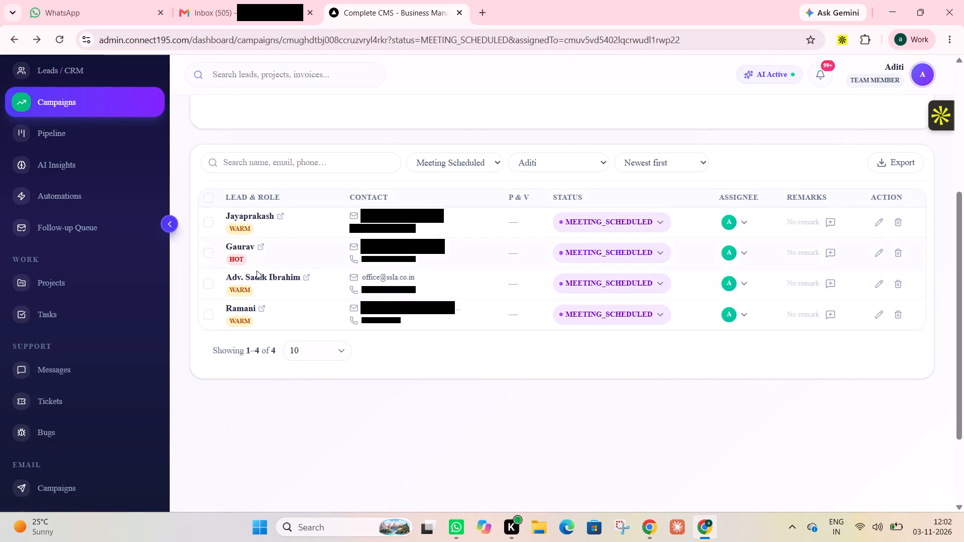
left_click(247, 309)
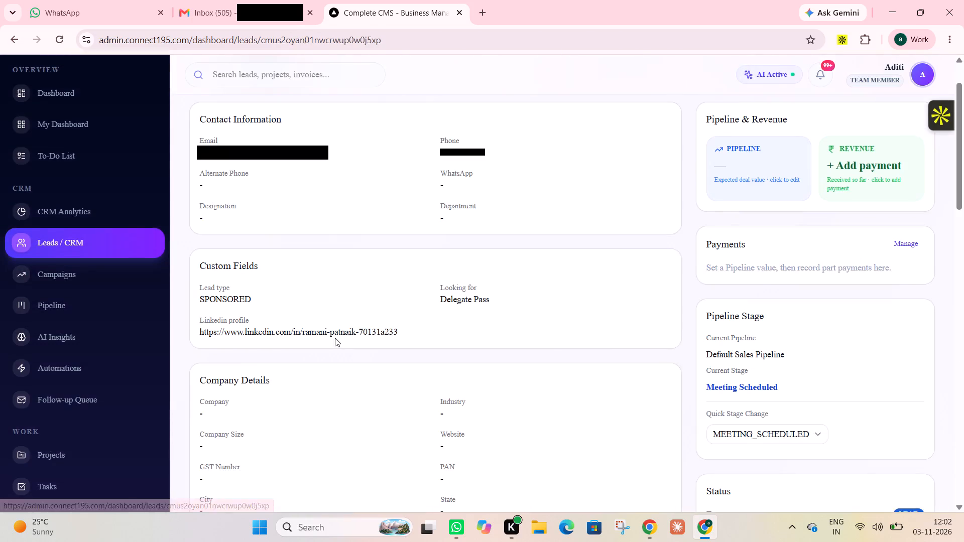
scroll(335, 338, "down", 8)
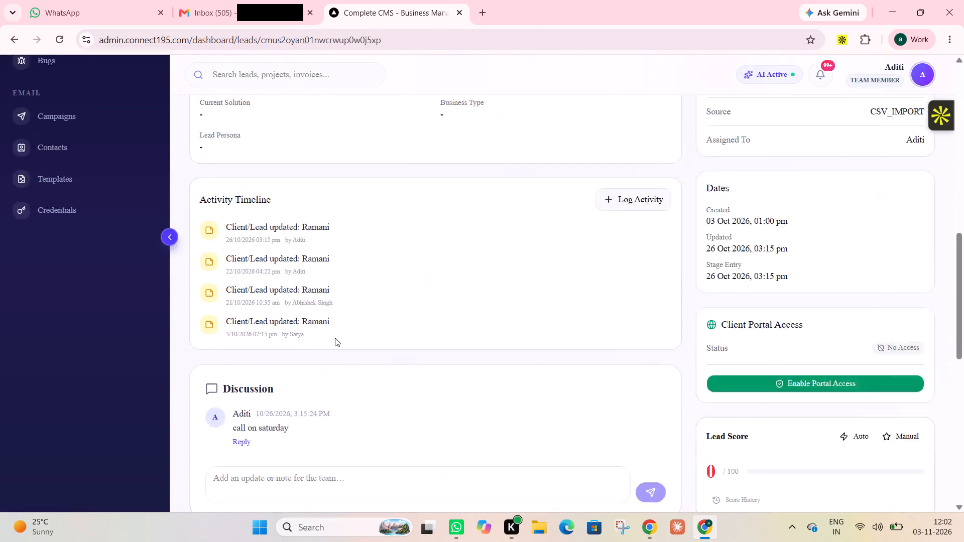
scroll(335, 338, "down", 2)
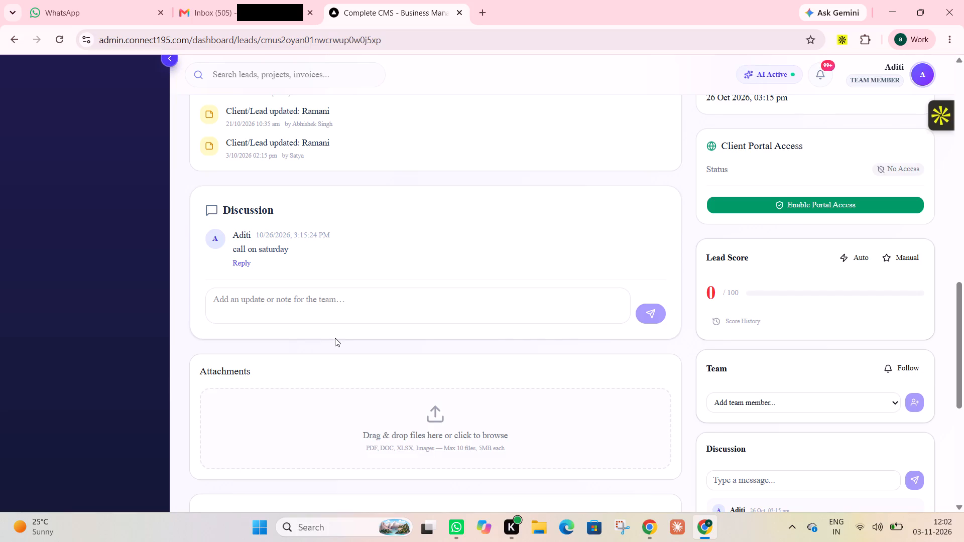
scroll(335, 338, "up", 7)
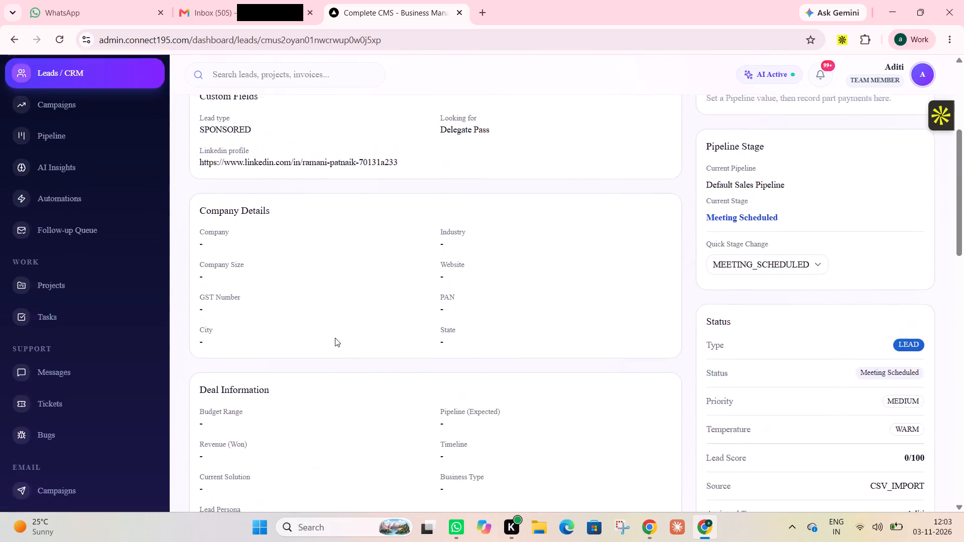
scroll(335, 338, "up", 2)
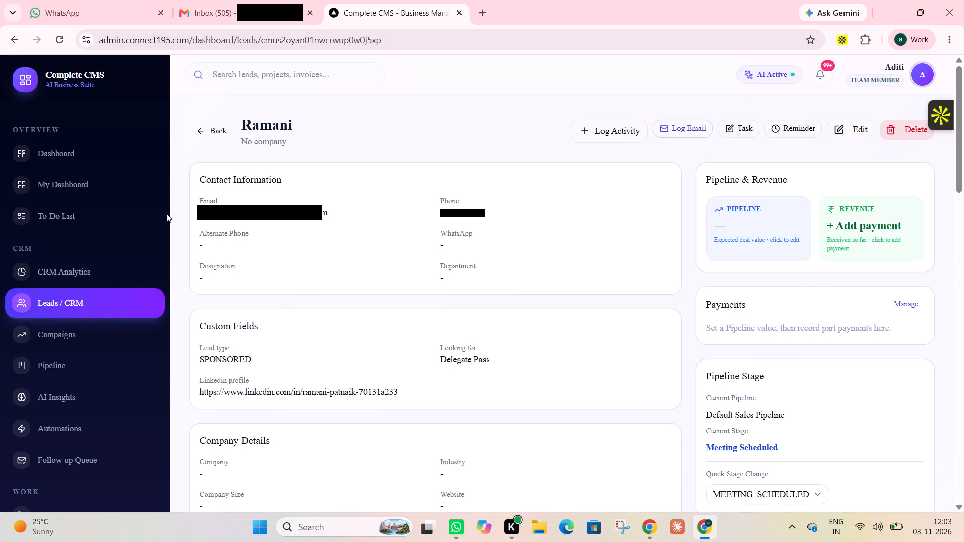
left_click(207, 128)
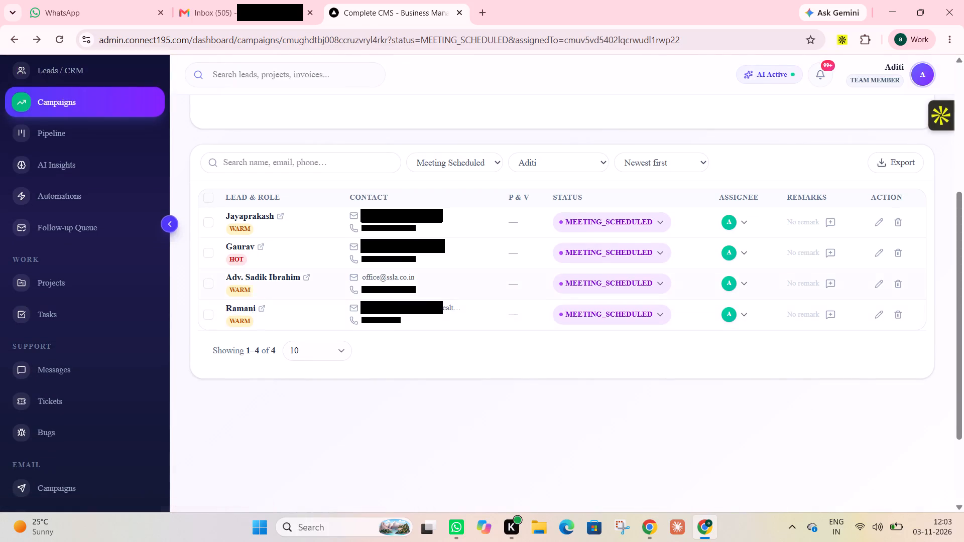
left_click(239, 219)
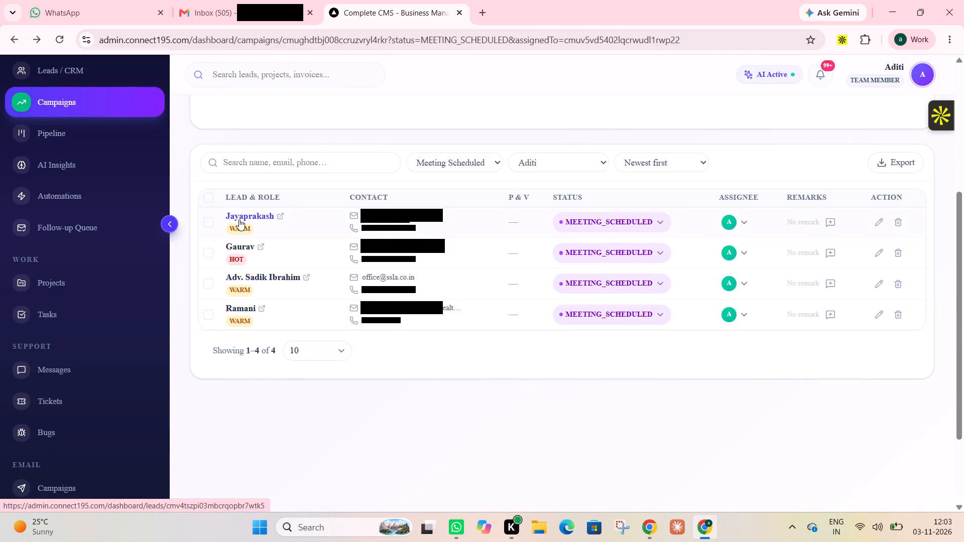
scroll(329, 276, "down", 5)
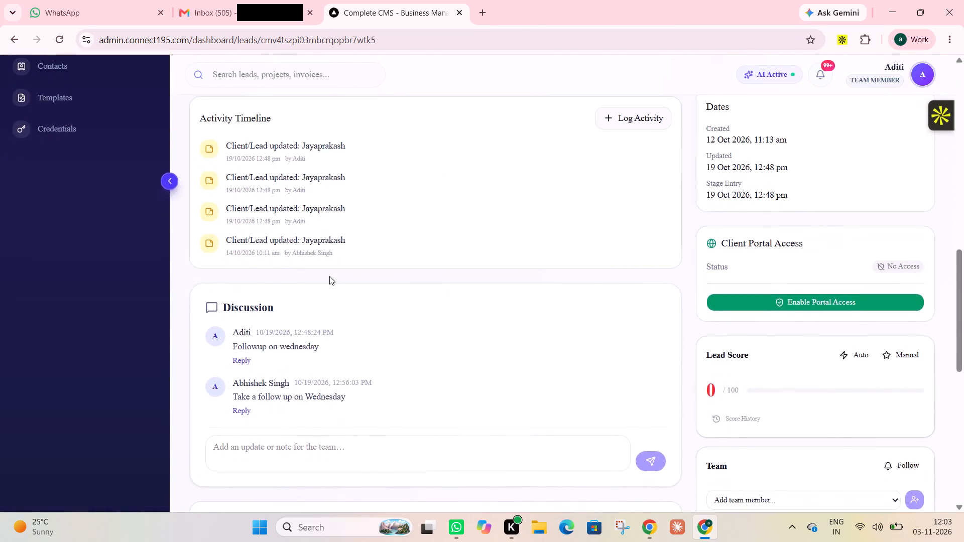
left_click(201, 133)
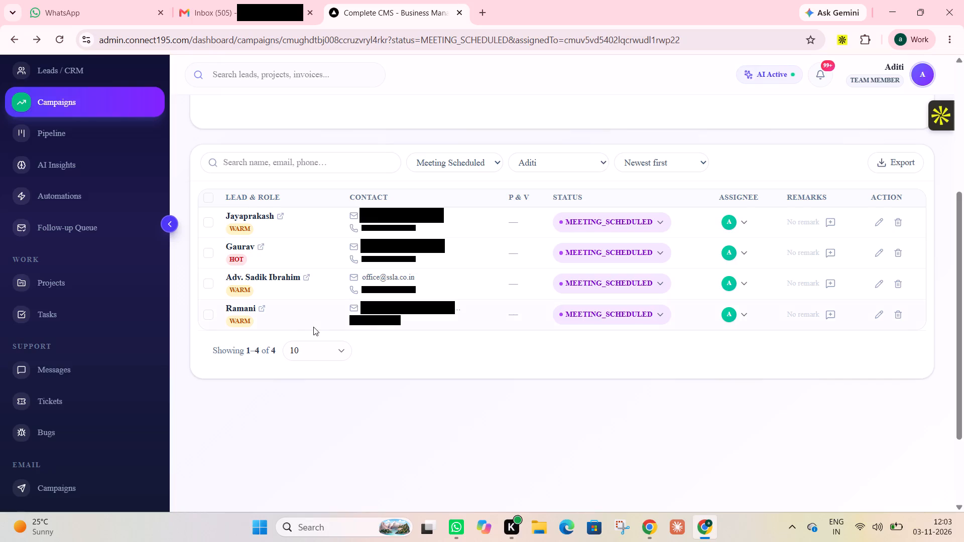
Post the note "Travelling" in the Discussion section of Ramani's lead record.
left_click(264, 309)
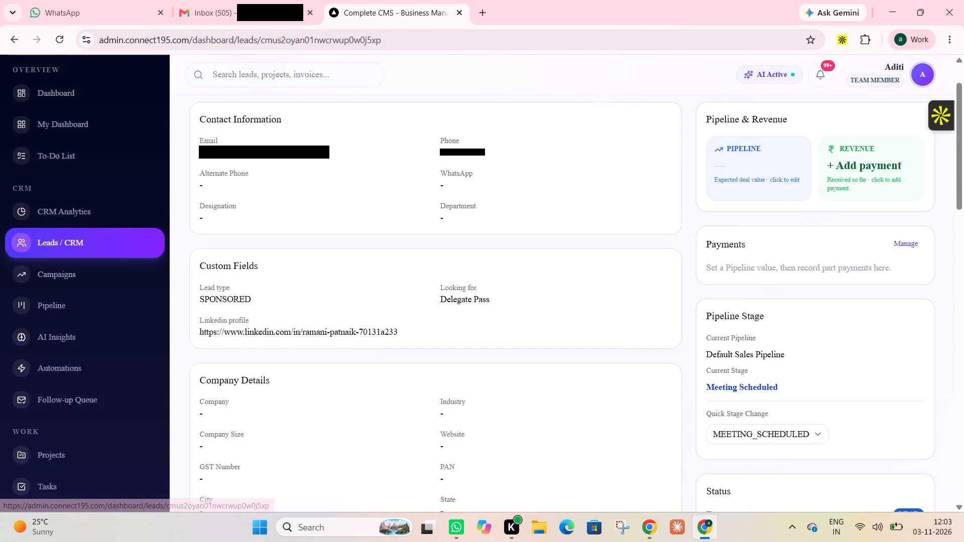
scroll(341, 346, "down", 8)
left_click(309, 322)
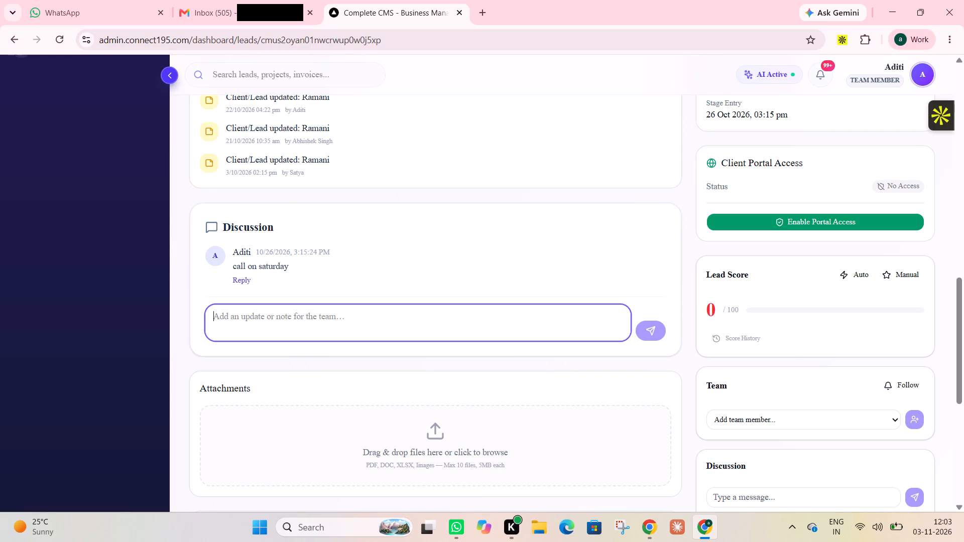
type("Trav")
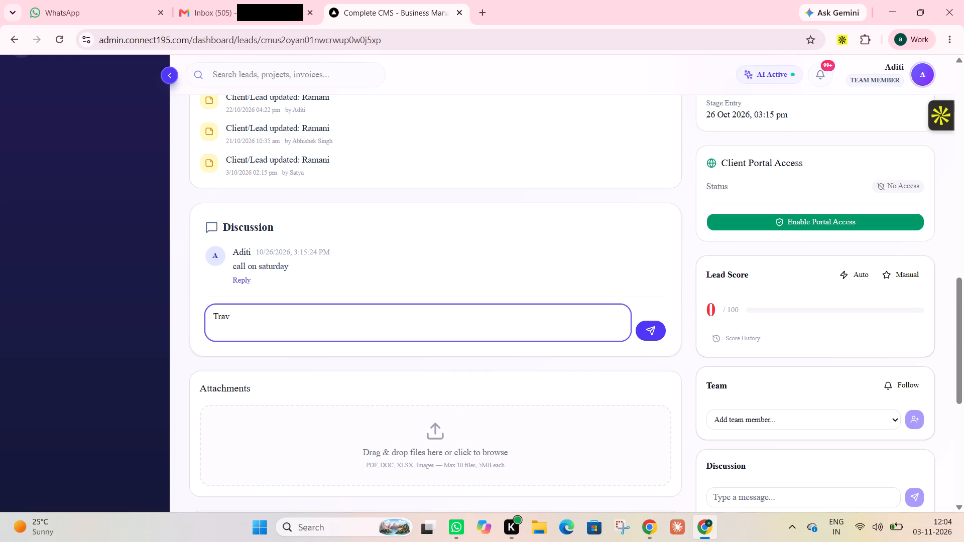
type("el")
type("ling")
left_click(650, 332)
Change Ramani's pipeline stage to Lost and return to the campaign's lead list.
scroll(674, 227, "up", 3)
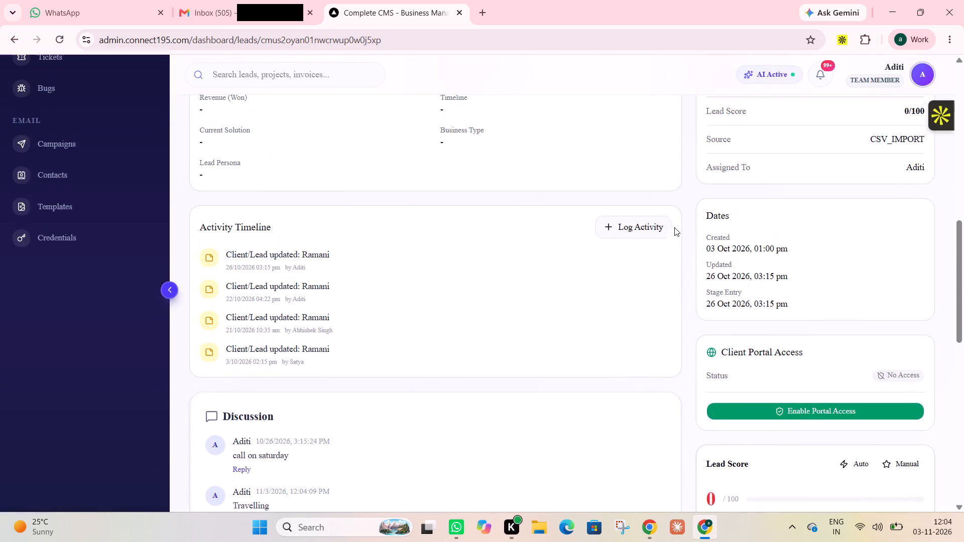
scroll(744, 160, "up", 5)
left_click(744, 160)
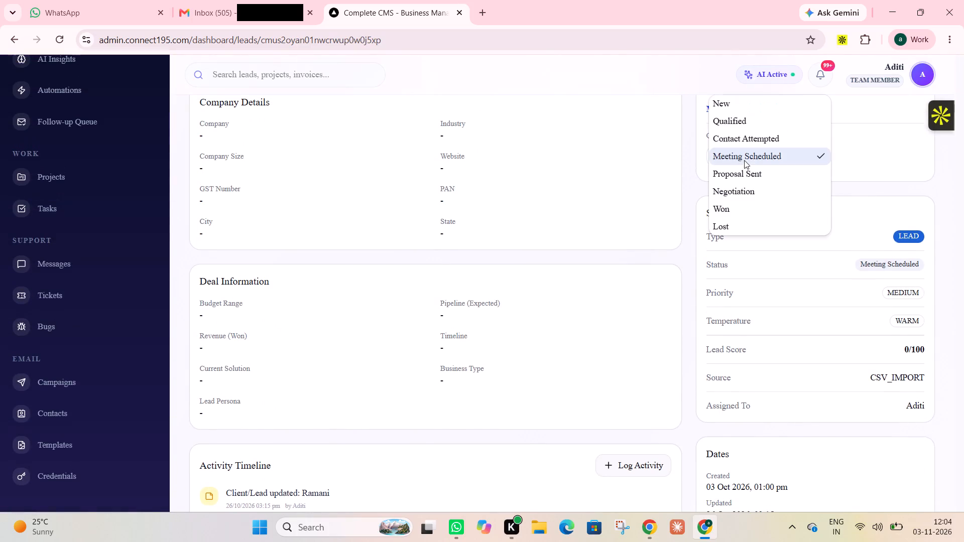
left_click(736, 219)
scroll(564, 249, "up", 2)
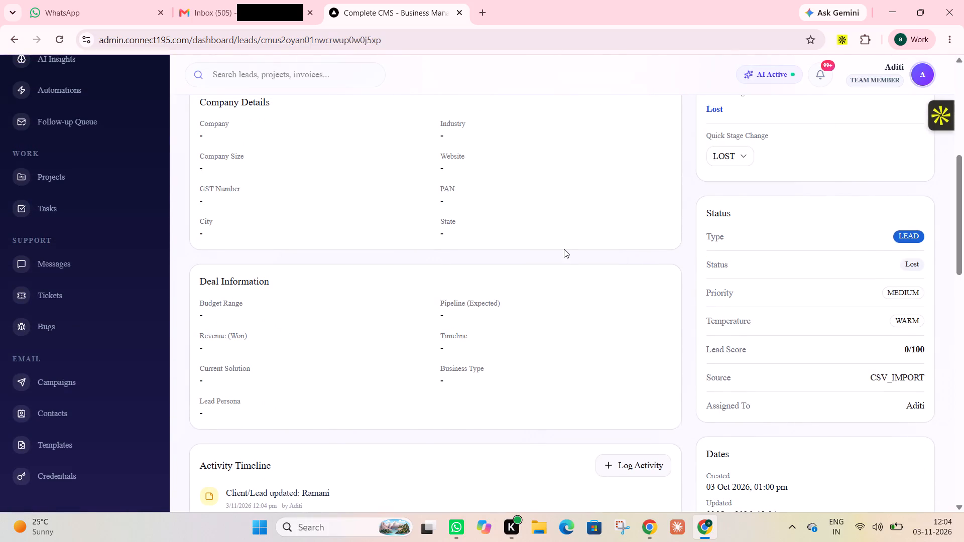
scroll(564, 249, "up", 7)
left_click(200, 131)
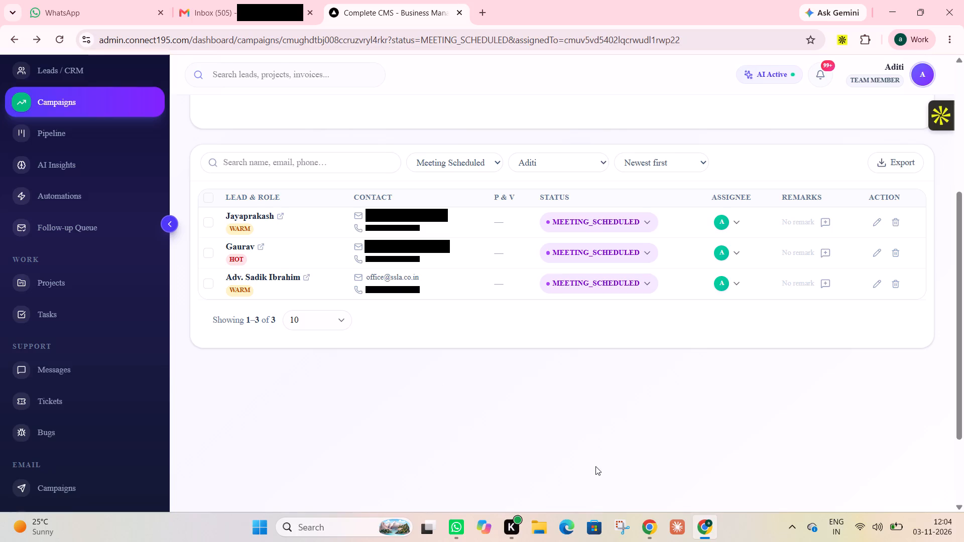
Switch to the Naukri window and try to apply for the MIS Analyst job in Gurugram.
left_click(656, 537)
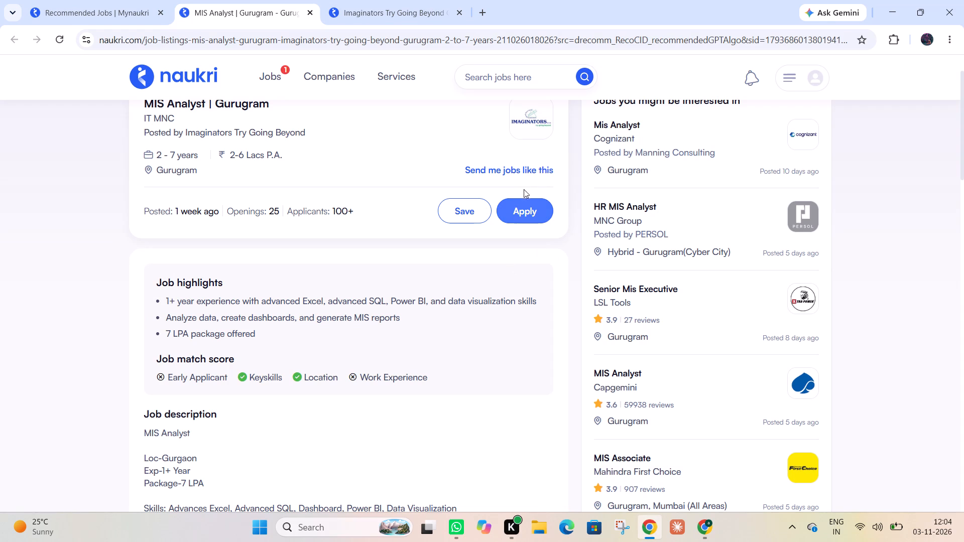
left_click(518, 217)
triple_click(518, 217)
triple_click(518, 217)
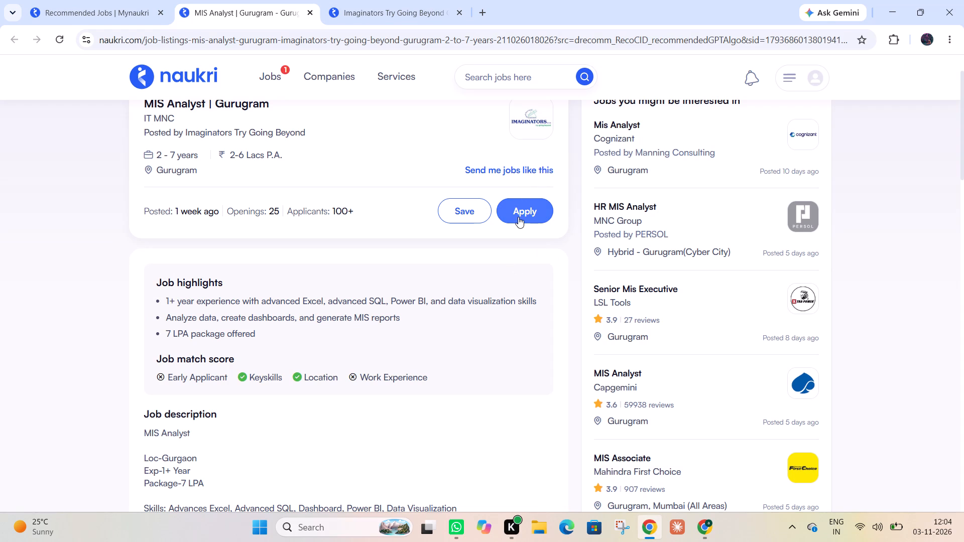
left_click(519, 210)
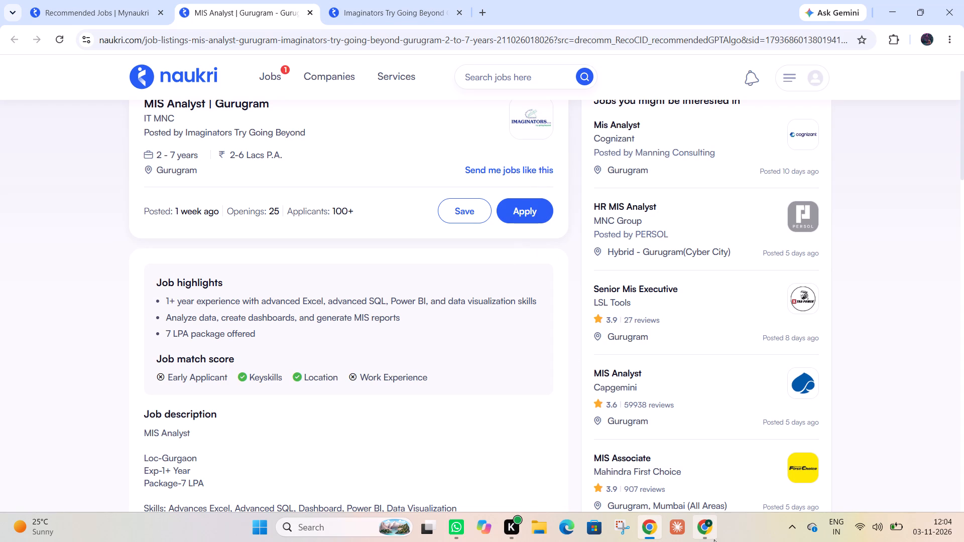
Switch back to the Complete CMS window and review the advocate lead's activity timeline and discussion, returning to the lead list.
left_click(714, 539)
scroll(398, 398, "up", 1)
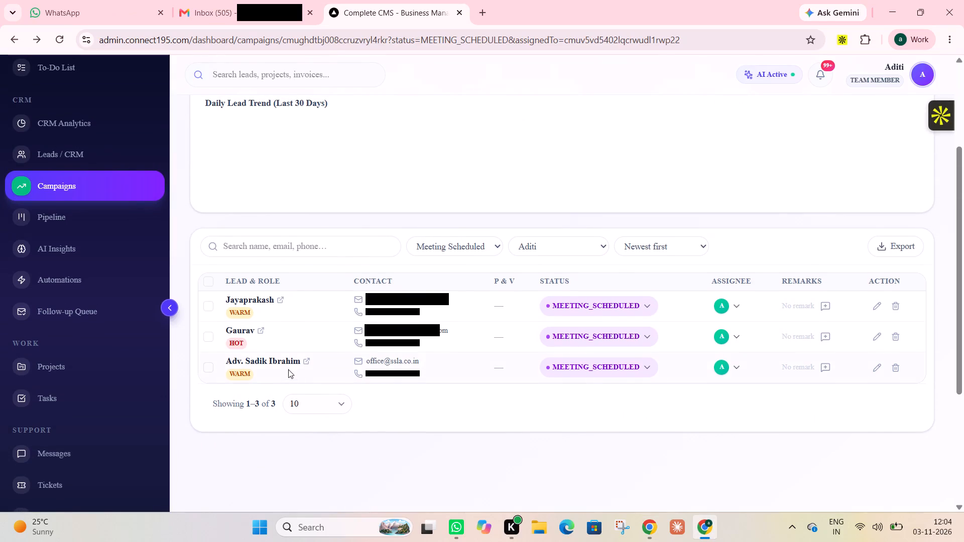
left_click(283, 362)
scroll(376, 324, "down", 7)
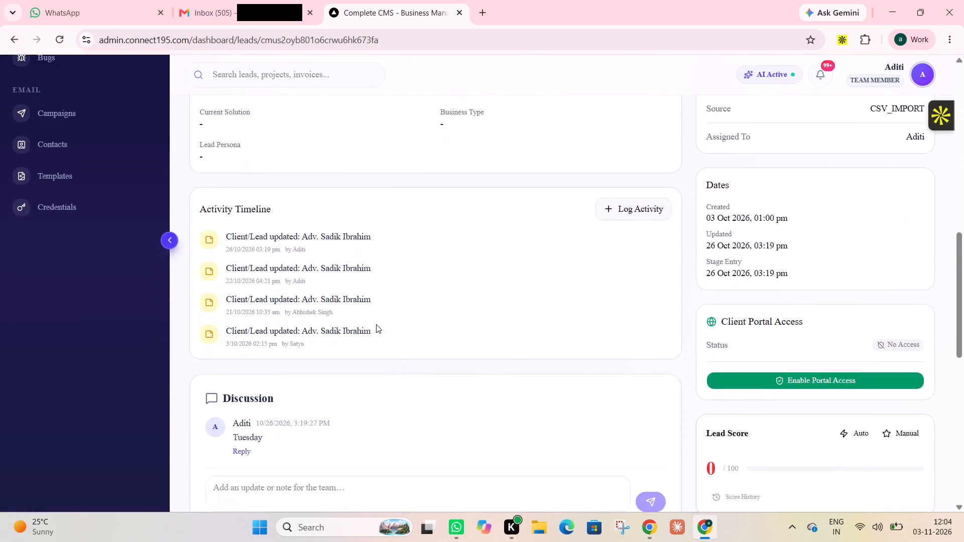
scroll(376, 324, "up", 1)
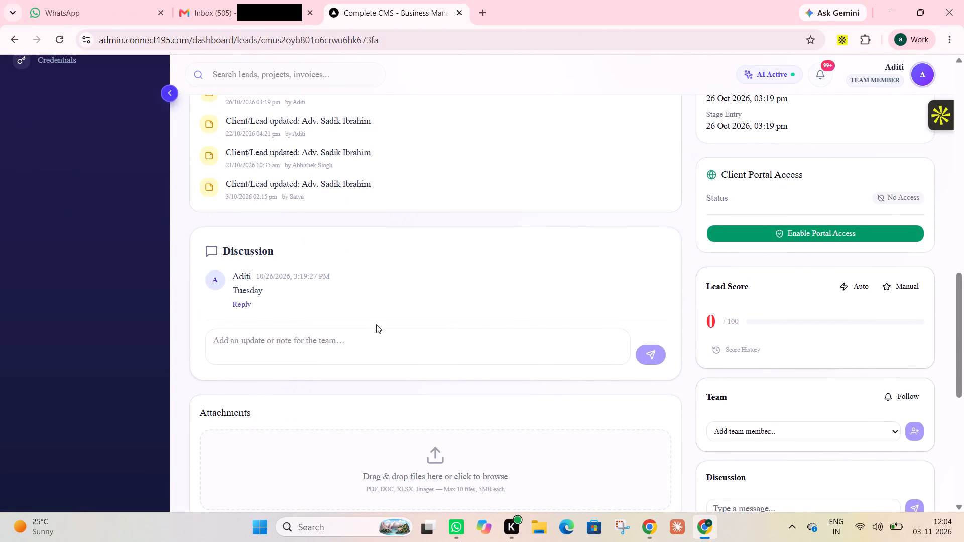
scroll(376, 324, "up", 4)
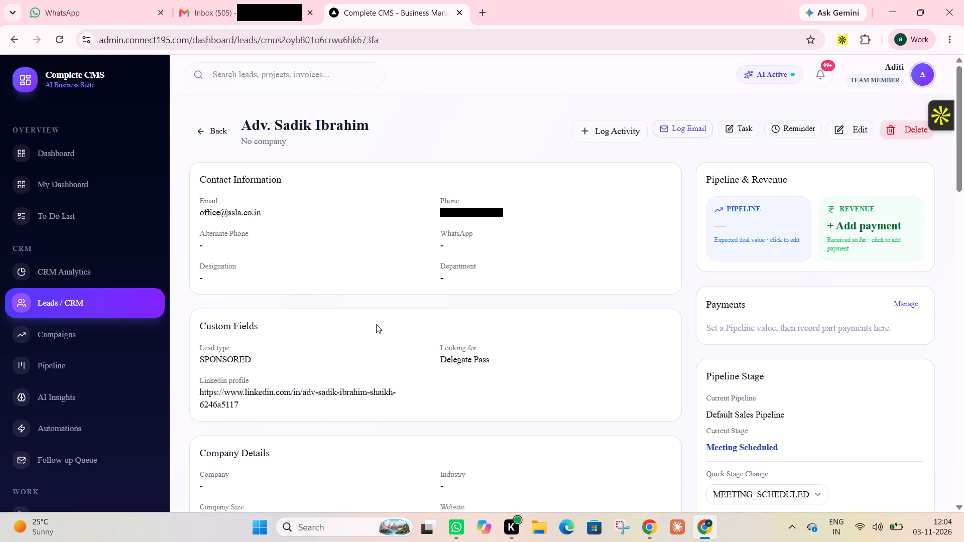
left_click(198, 128)
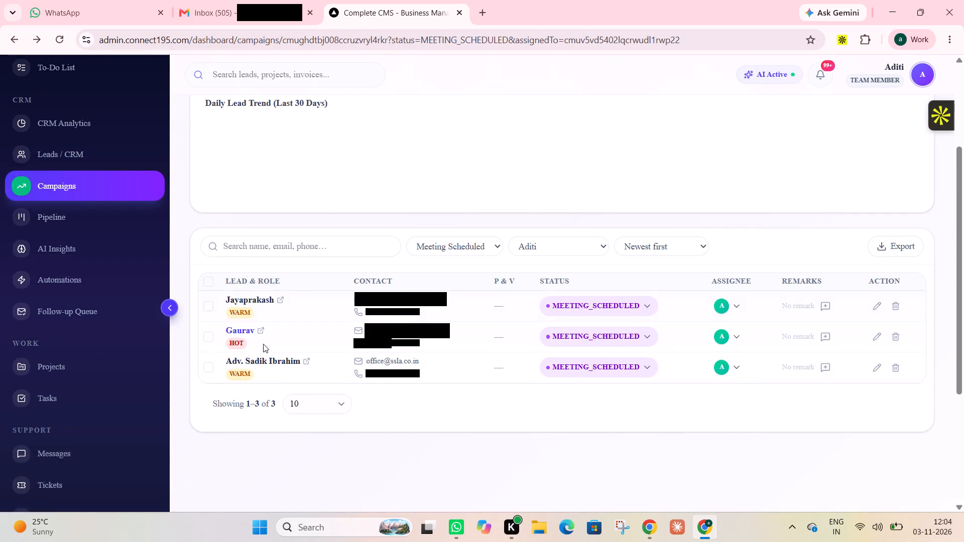
Post the note "call attempted" in the advocate lead's Discussion section and return to the campaign's lead list.
left_click(270, 360)
scroll(278, 442, "down", 7)
scroll(257, 369, "up", 4)
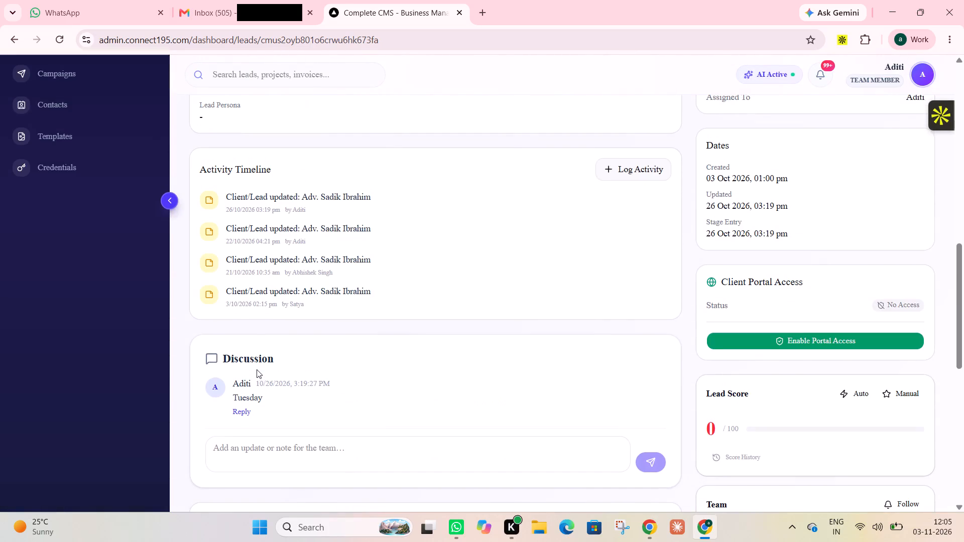
left_click(273, 453)
type("call attempte")
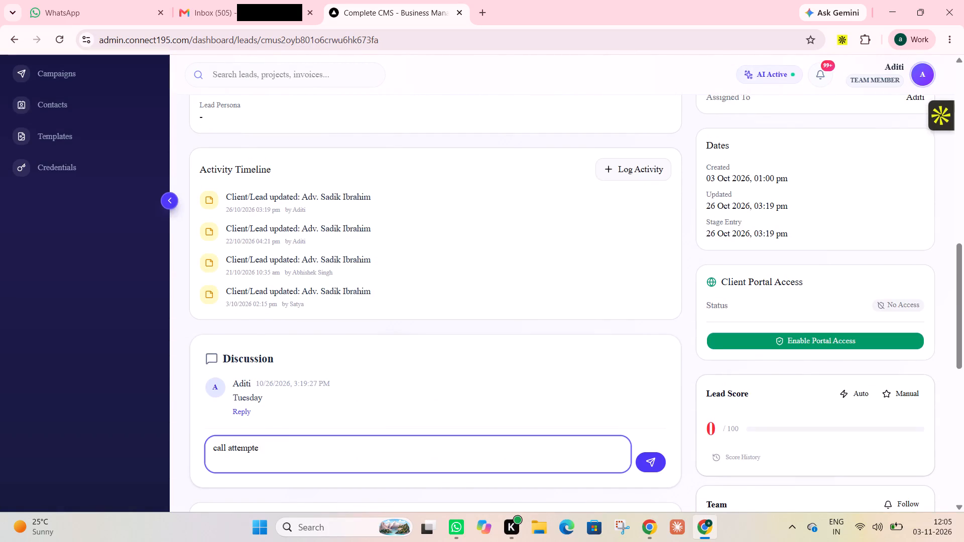
key("d")
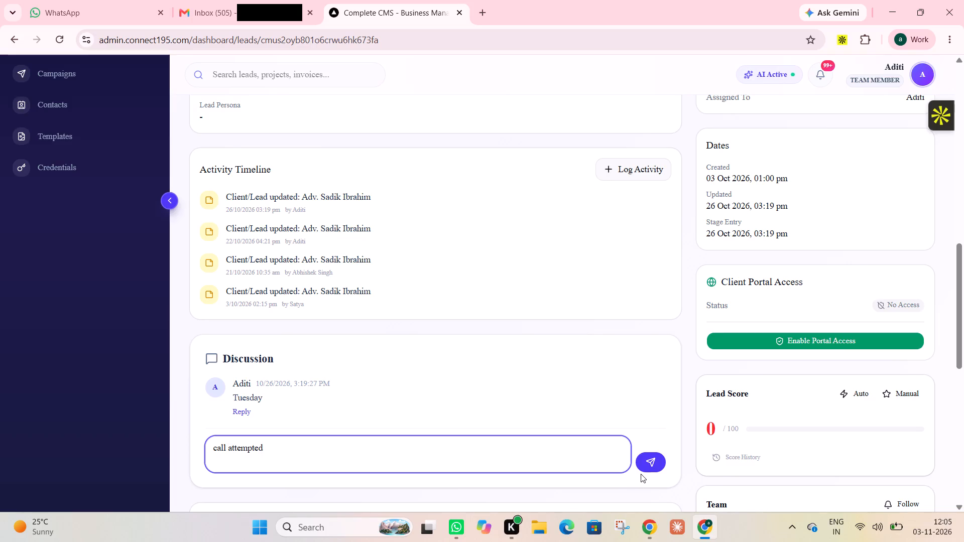
left_click(652, 464)
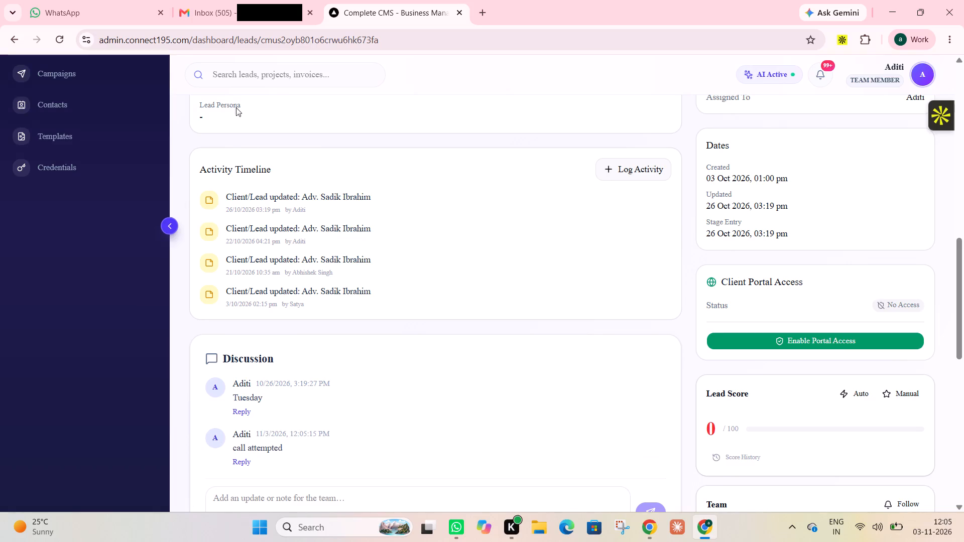
scroll(232, 92, "up", 7)
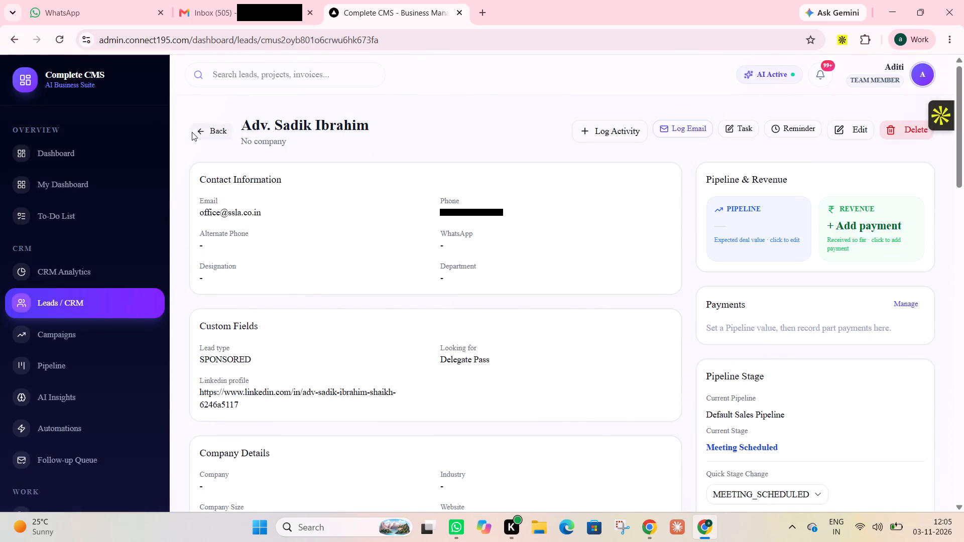
left_click(192, 132)
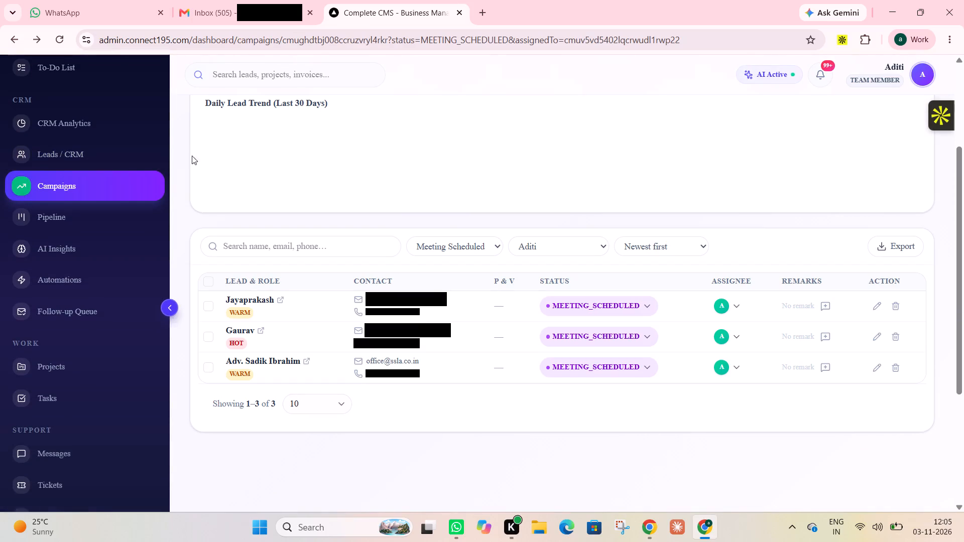
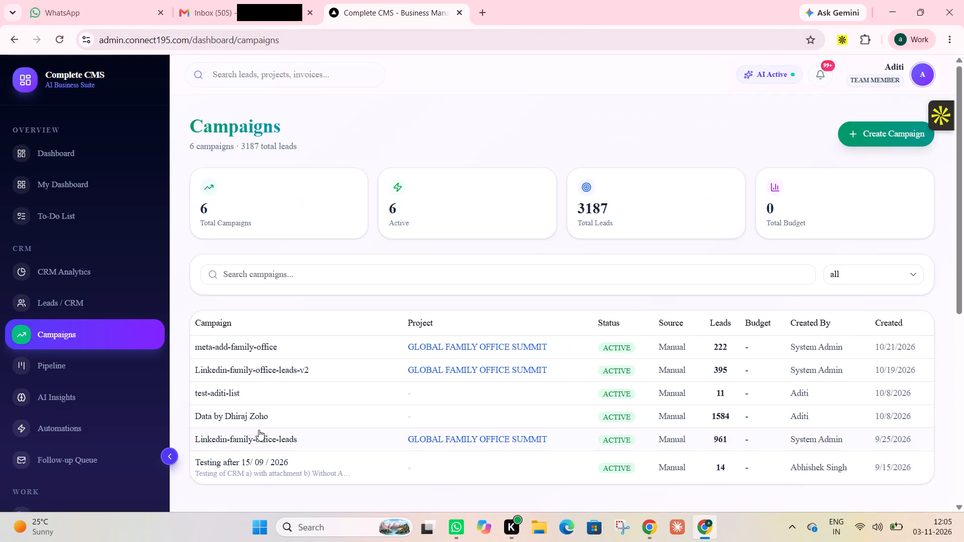
In the Linkedin-family-office-leads-v2 campaign, filter the leads to status Proposal Sent and assignee Aditi, sorted by Recently updated.
scroll(259, 430, "down", 1)
left_click(266, 322)
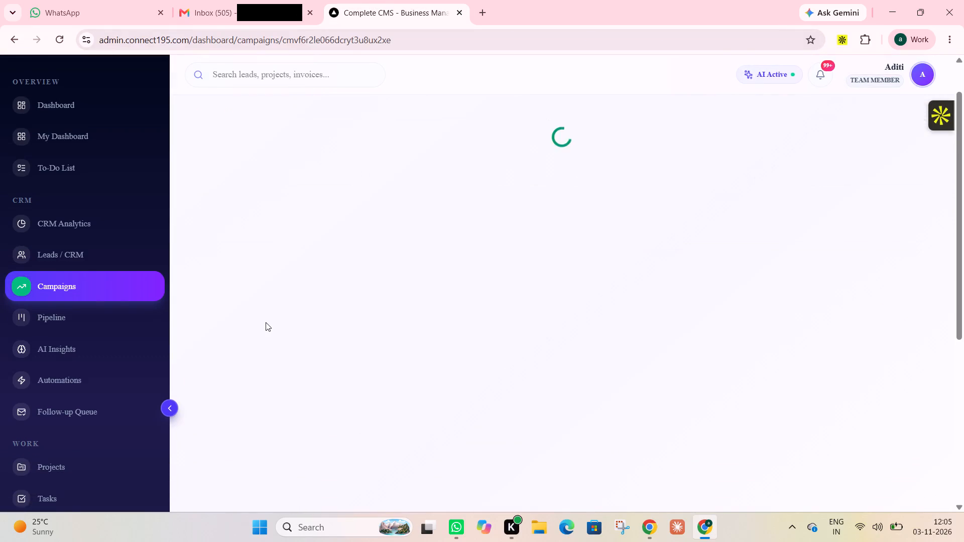
scroll(294, 335, "down", 3)
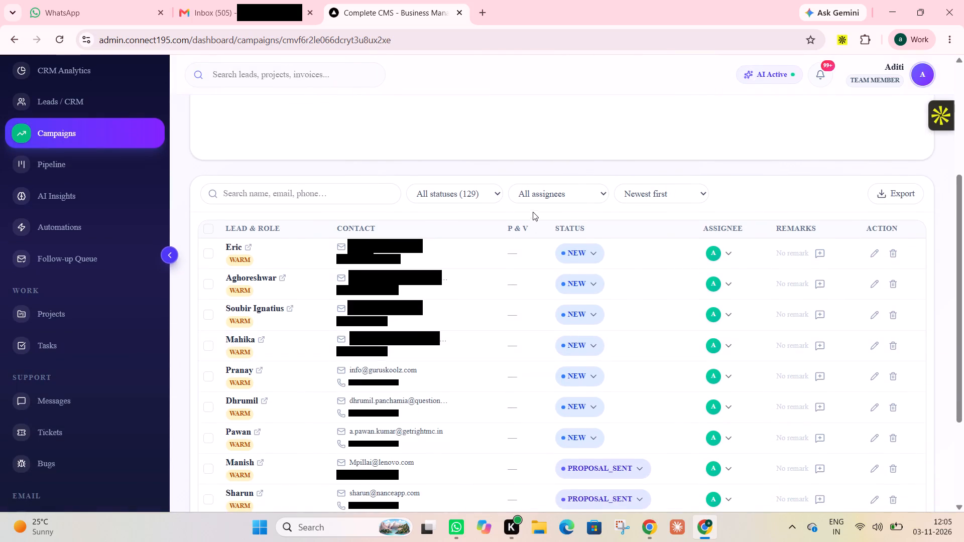
left_click(486, 198)
left_click(466, 284)
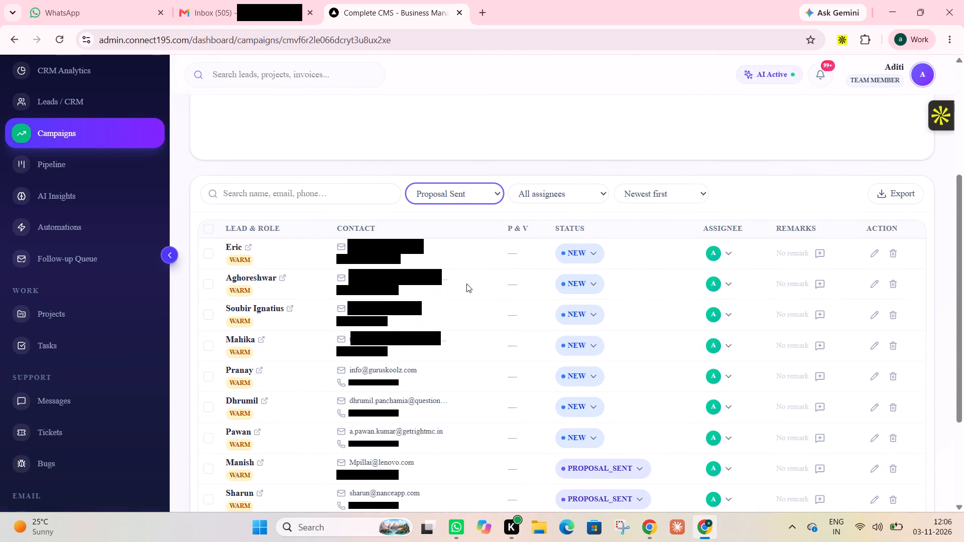
left_click(557, 191)
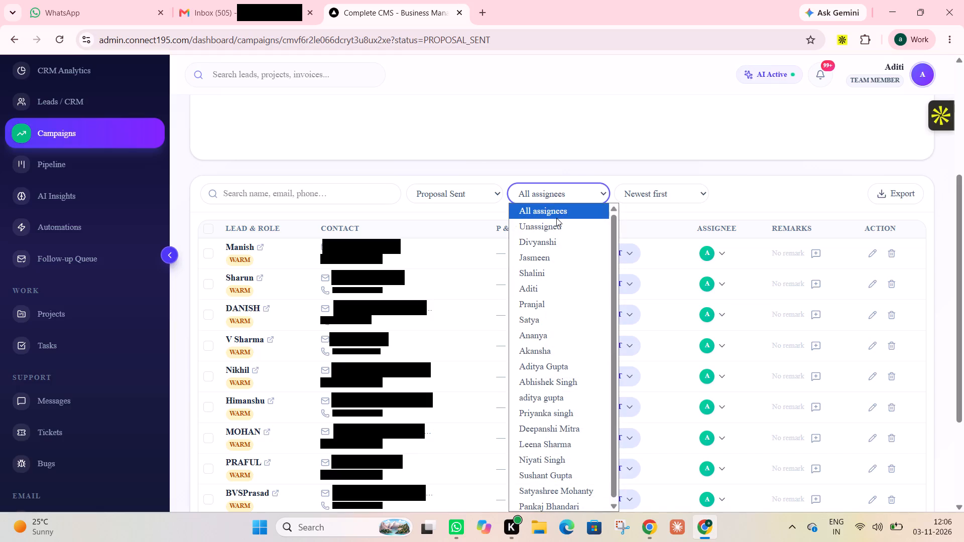
left_click(551, 286)
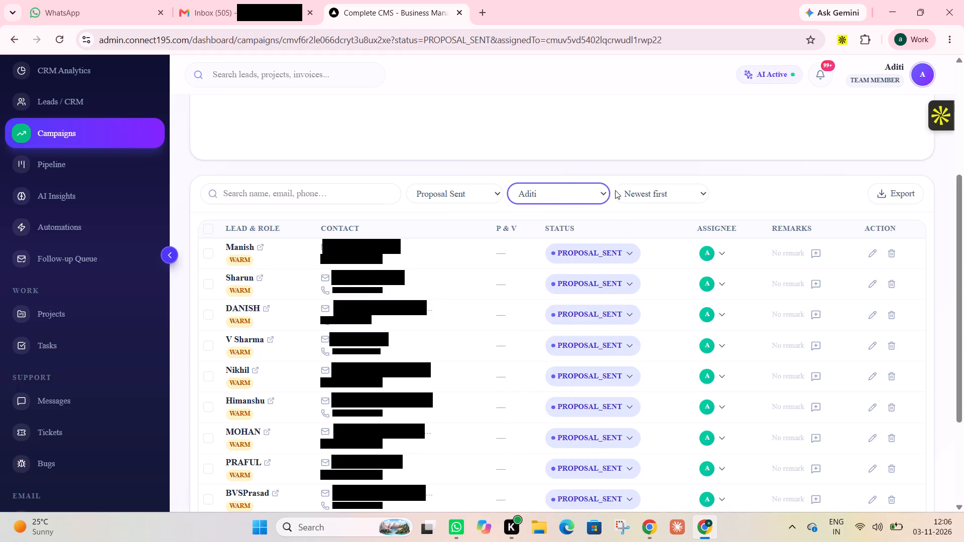
left_click(634, 189)
left_click(649, 269)
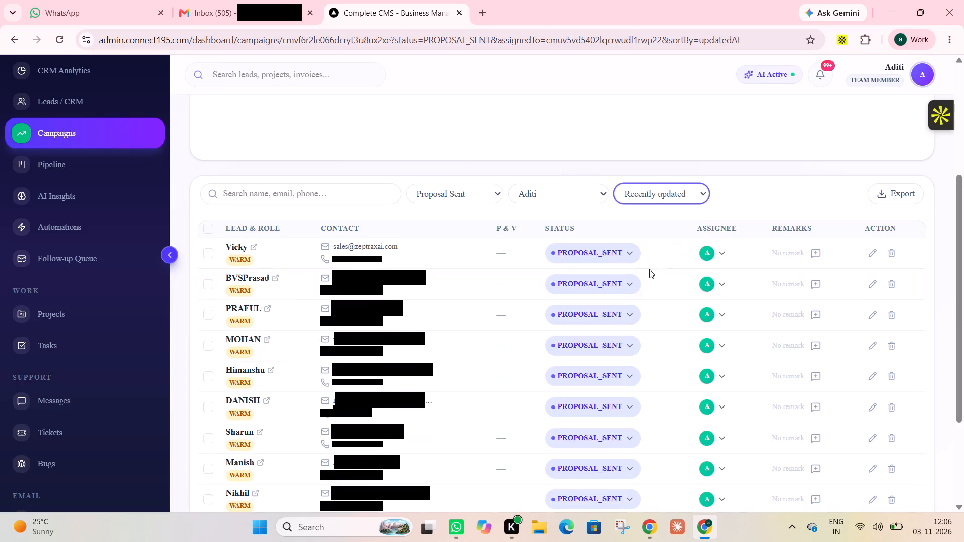
left_click(763, 151)
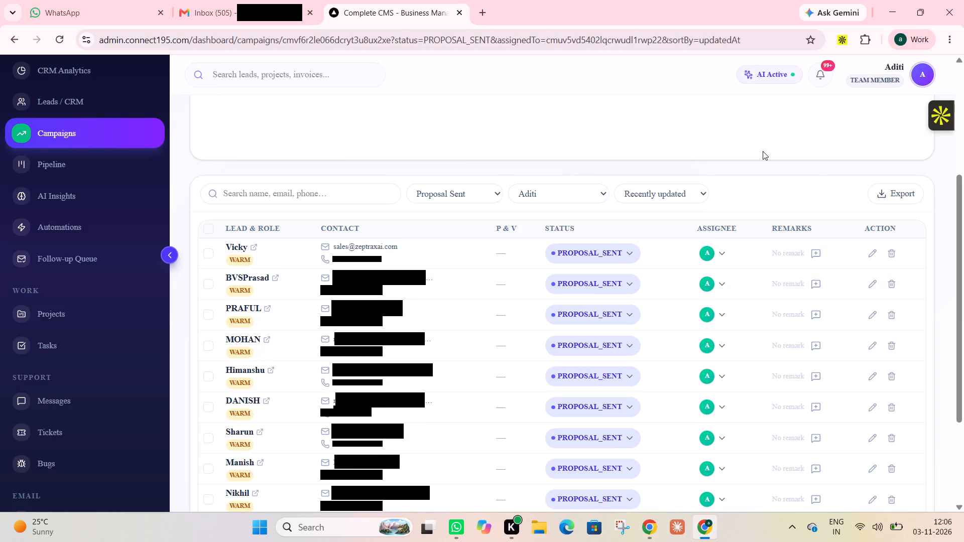
Browse the filtered Proposal Sent leads through pages 2 and 3 of the list.
scroll(584, 321, "down", 1)
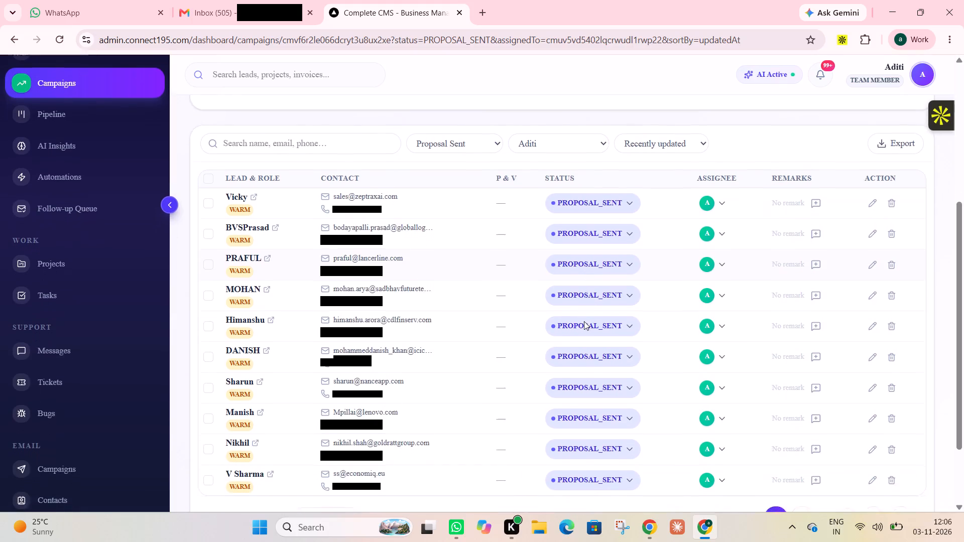
scroll(584, 321, "down", 2)
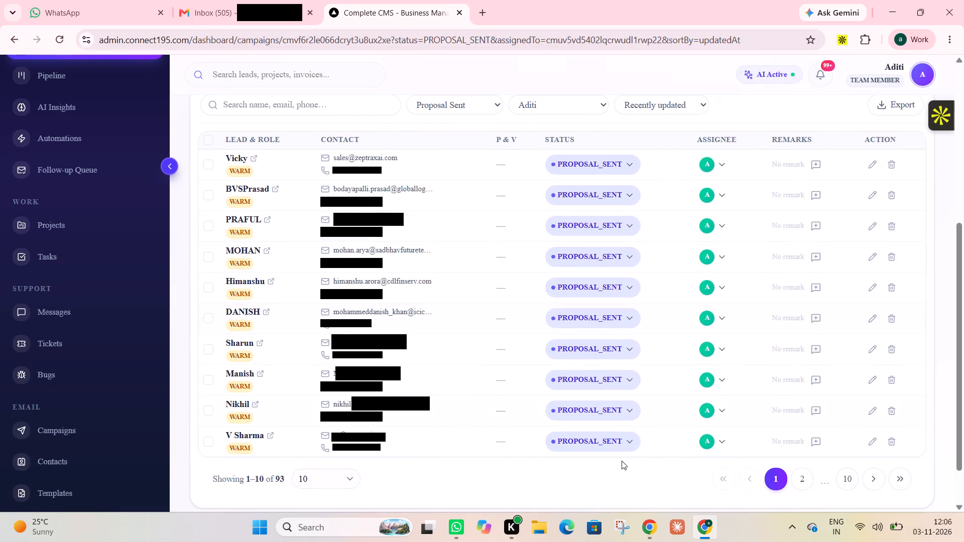
left_click(806, 484)
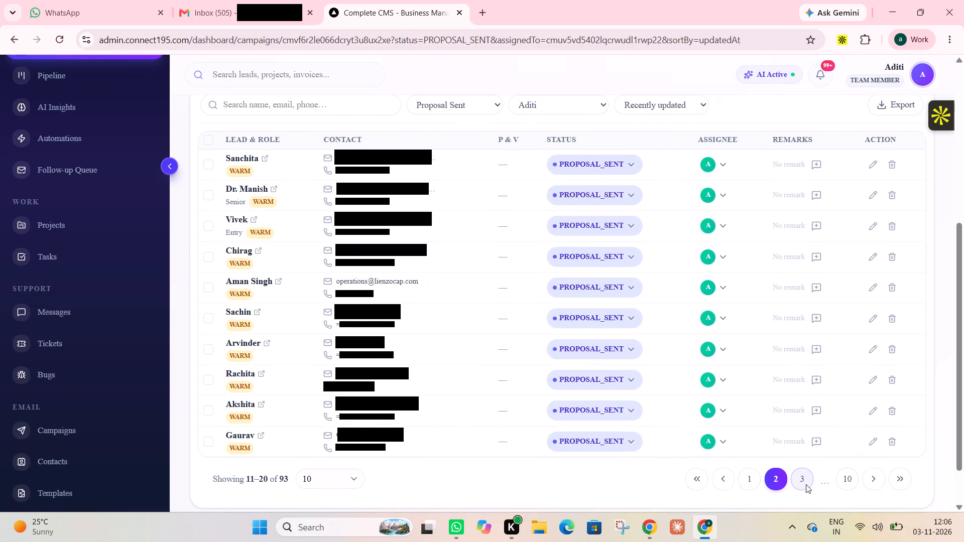
scroll(643, 427, "up", 1)
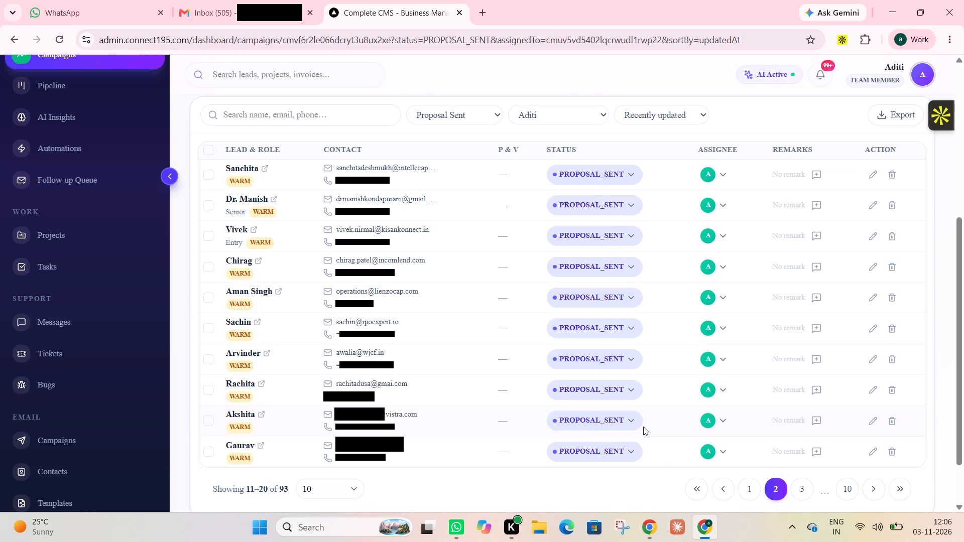
left_click(797, 491)
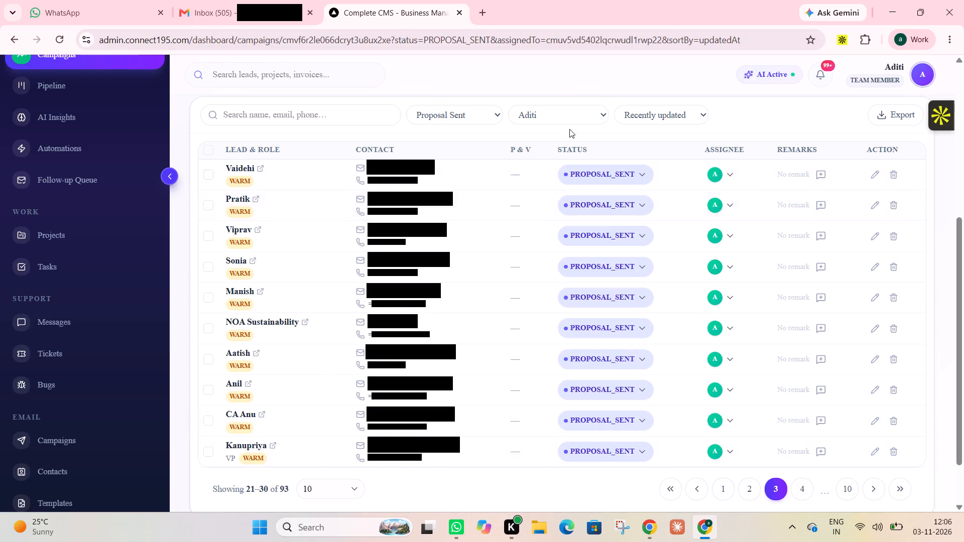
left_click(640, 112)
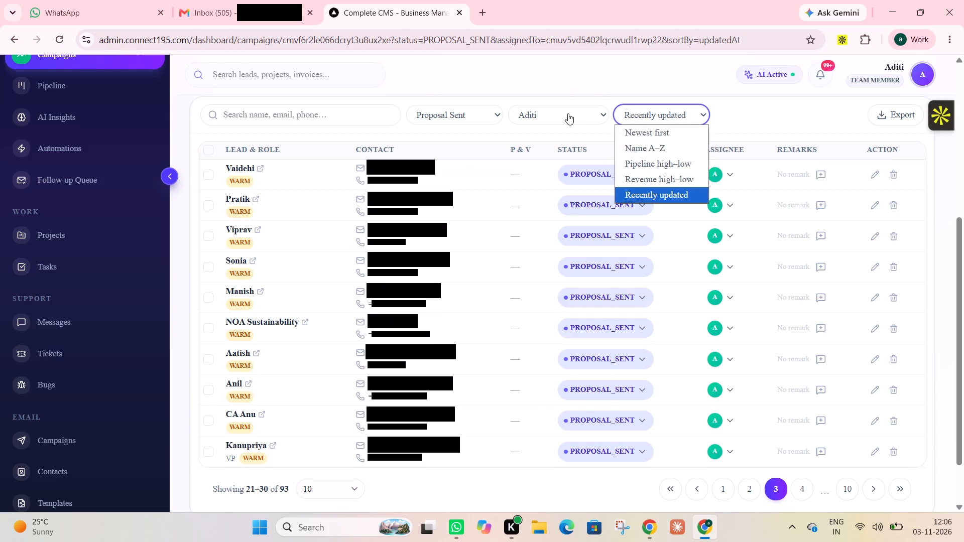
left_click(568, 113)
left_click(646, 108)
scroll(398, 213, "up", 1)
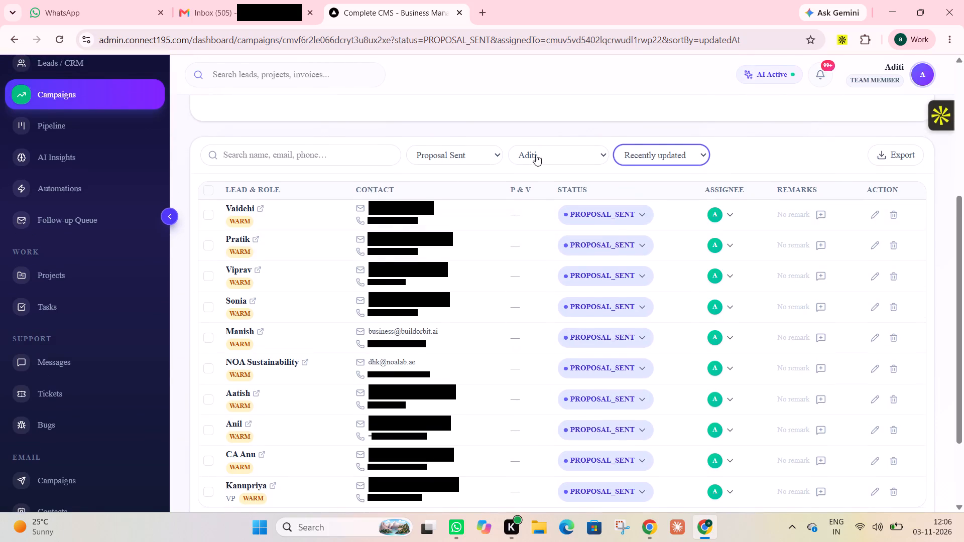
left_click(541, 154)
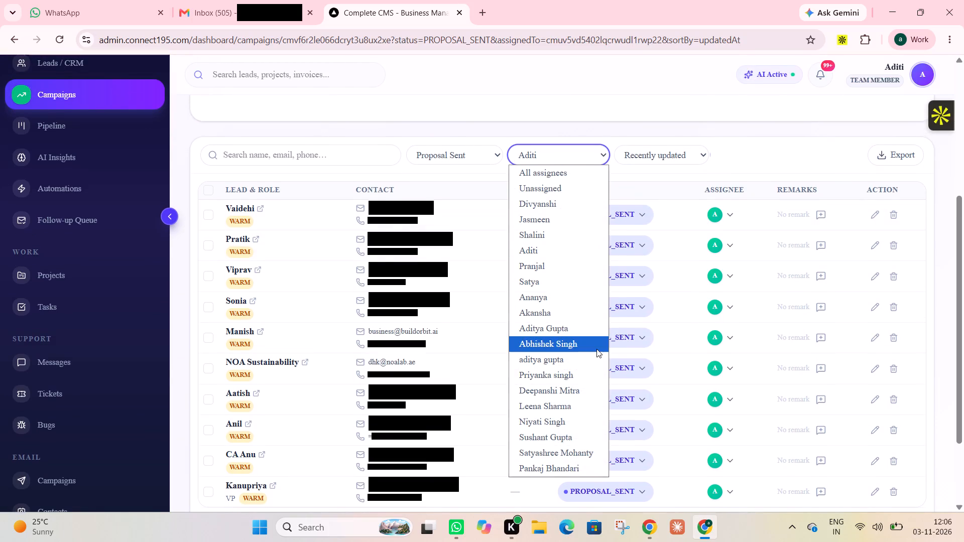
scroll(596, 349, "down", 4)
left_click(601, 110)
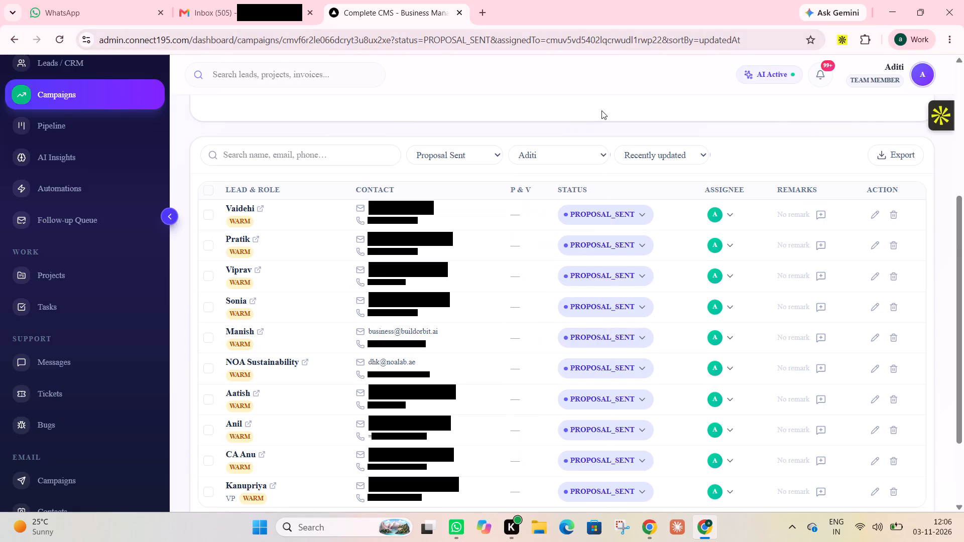
Return to the first page of leads and open Sharun's record to review its activity timeline and discussion.
scroll(601, 110, "down", 3)
left_click(729, 420)
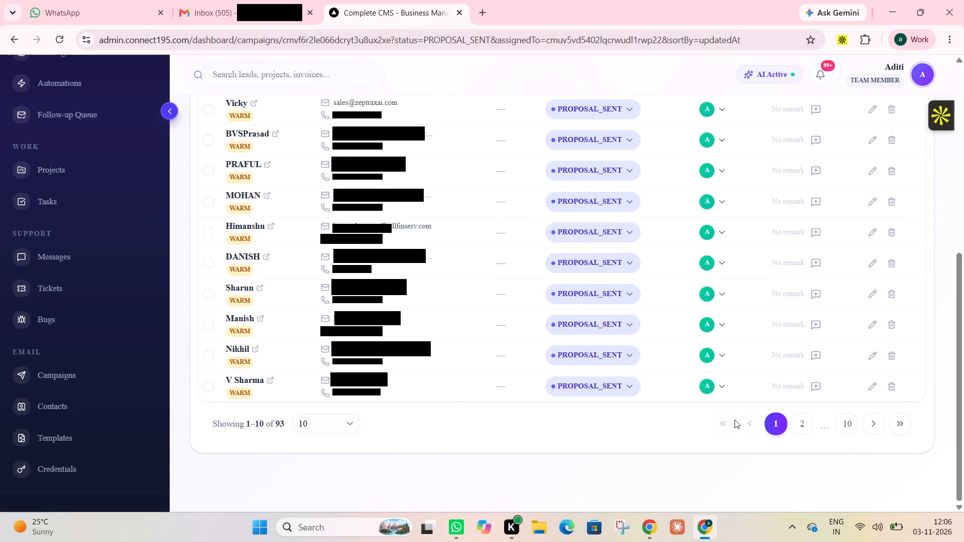
scroll(735, 417, "left", 1)
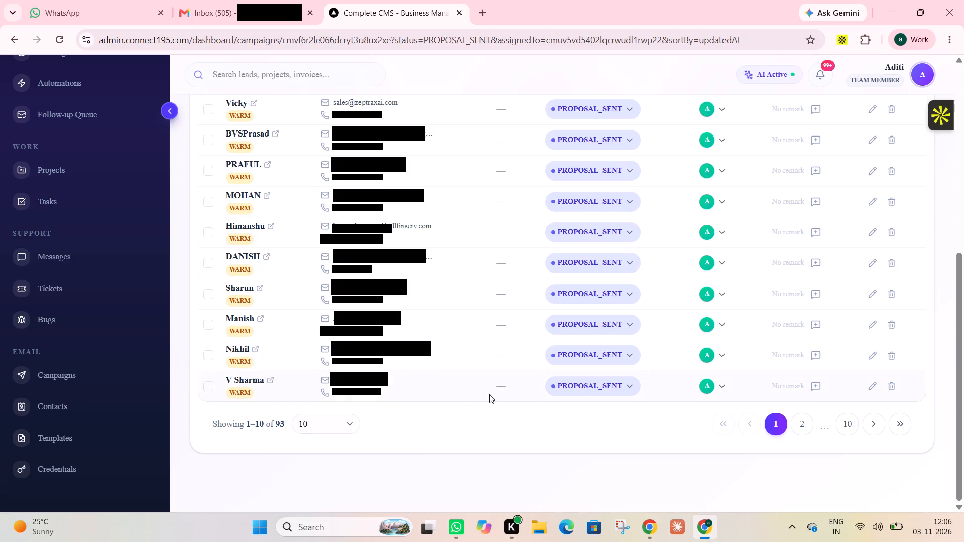
scroll(489, 394, "left", 2)
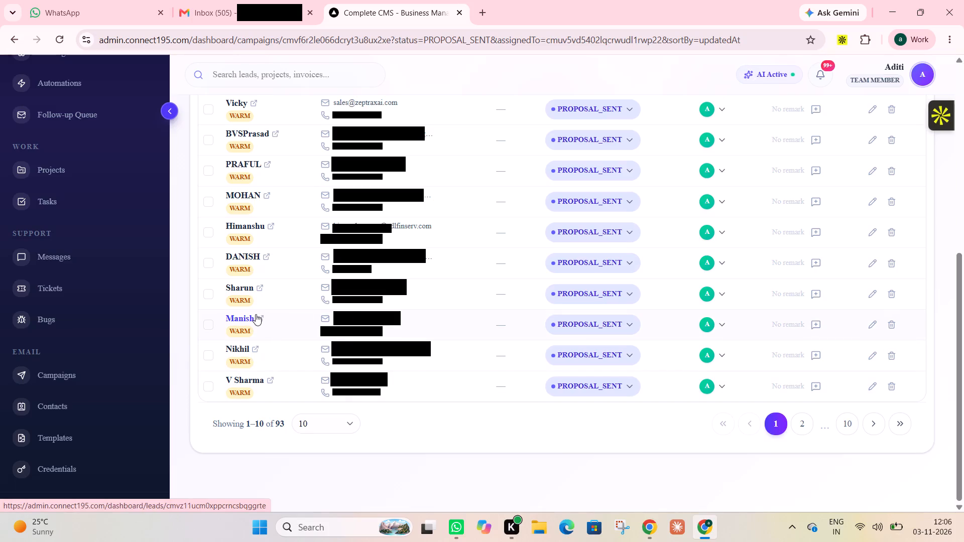
left_click(247, 286)
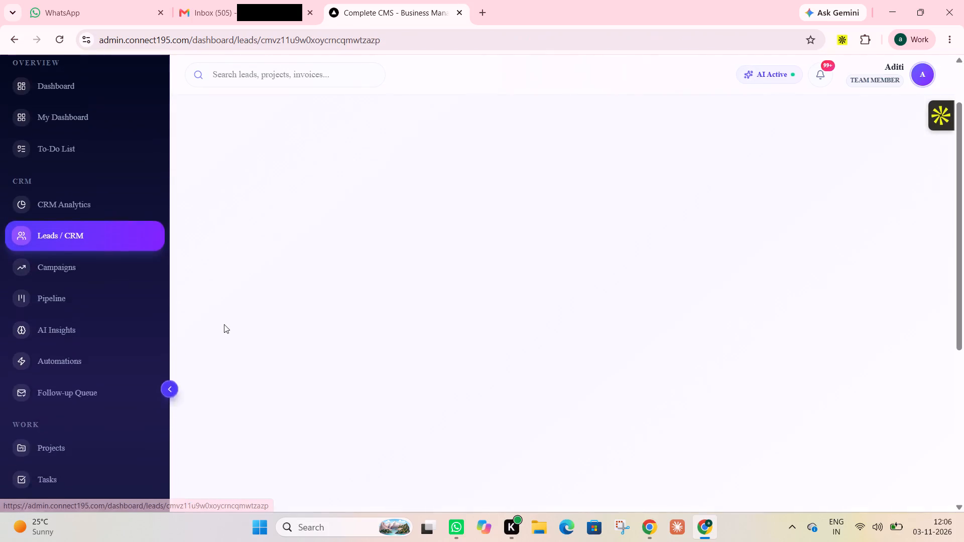
scroll(350, 354, "down", 4)
scroll(350, 354, "up", 1)
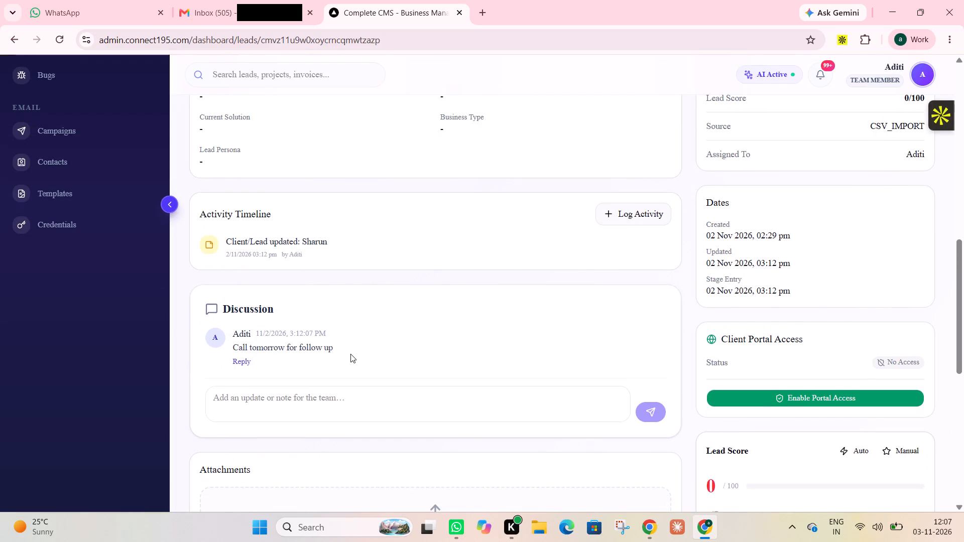
Change Sharun's pipeline stage to Meeting Scheduled.
scroll(350, 354, "up", 3)
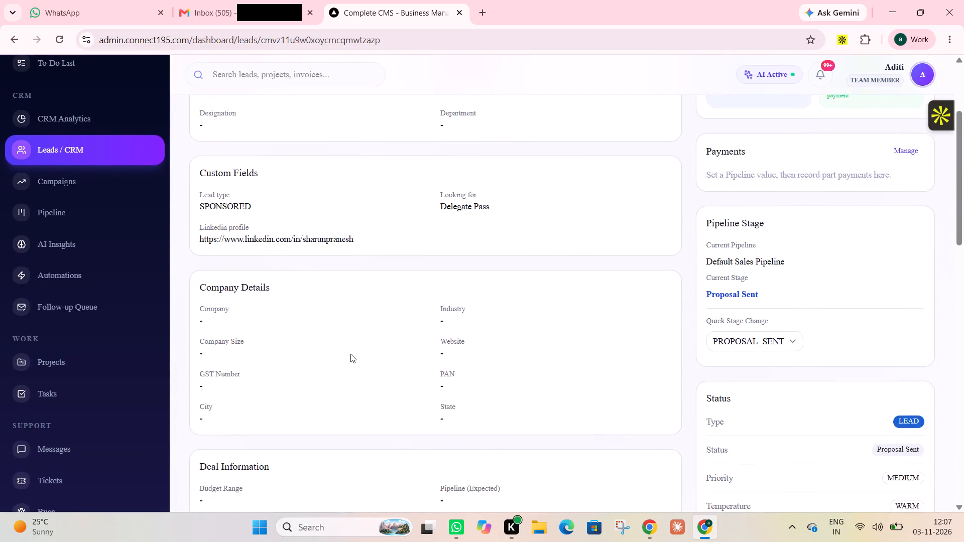
scroll(350, 354, "up", 1)
left_click(759, 337)
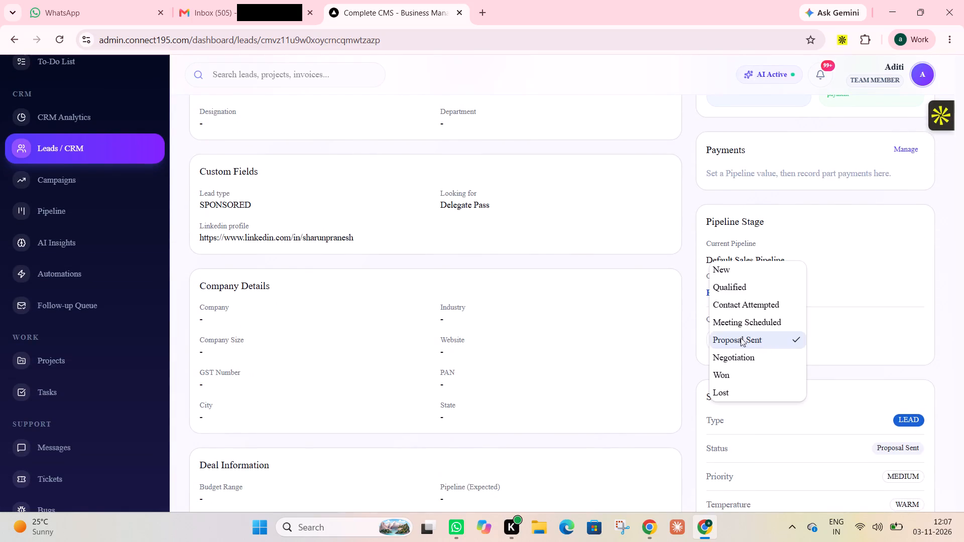
left_click(729, 319)
scroll(545, 374, "down", 5)
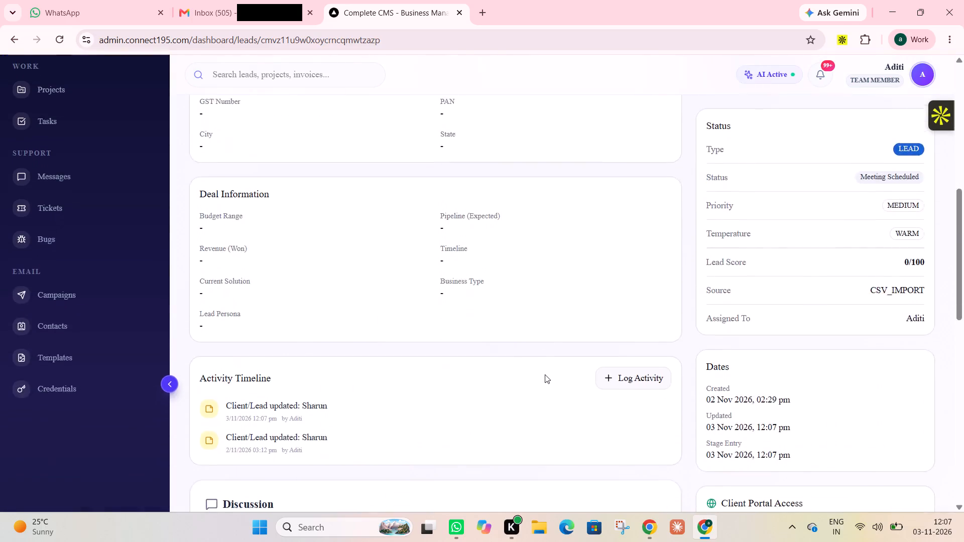
scroll(545, 374, "down", 3)
scroll(545, 374, "up", 2)
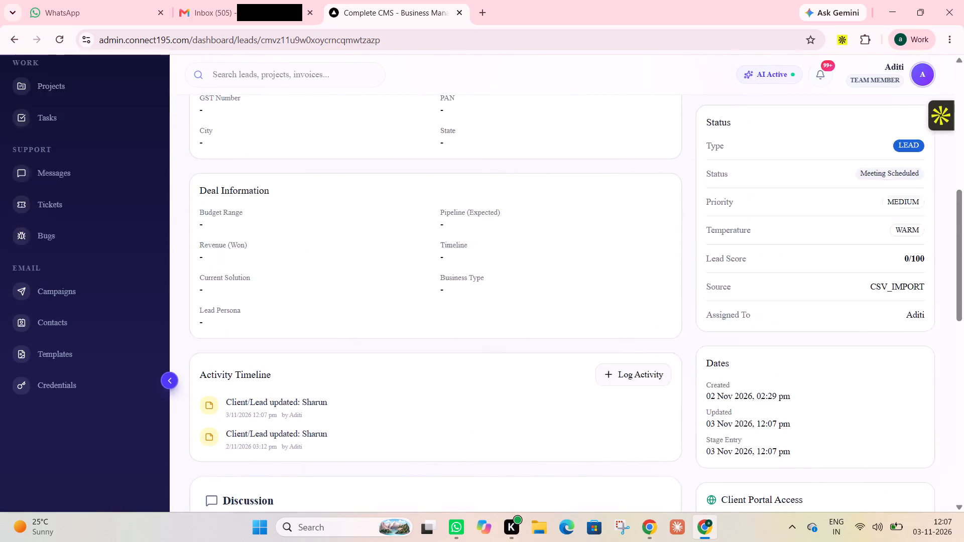
scroll(545, 374, "up", 9)
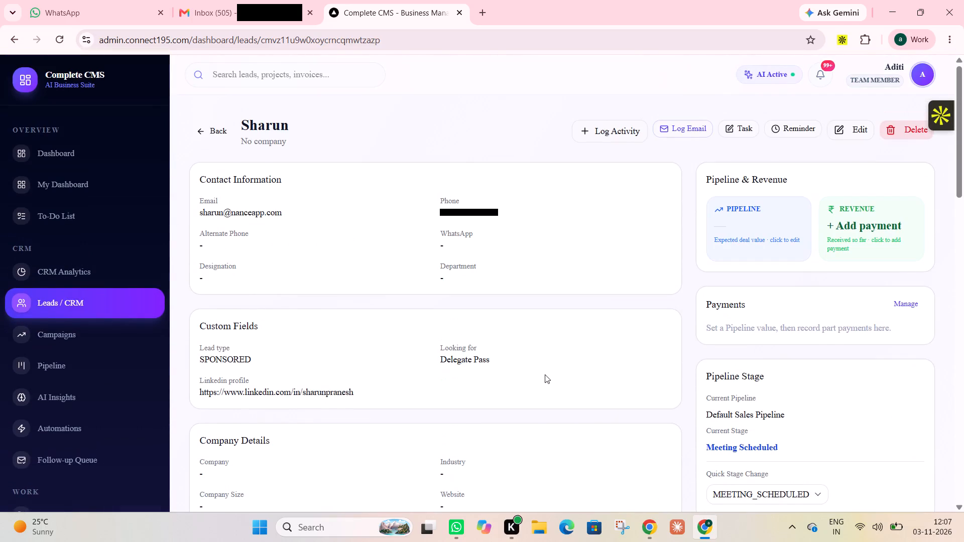
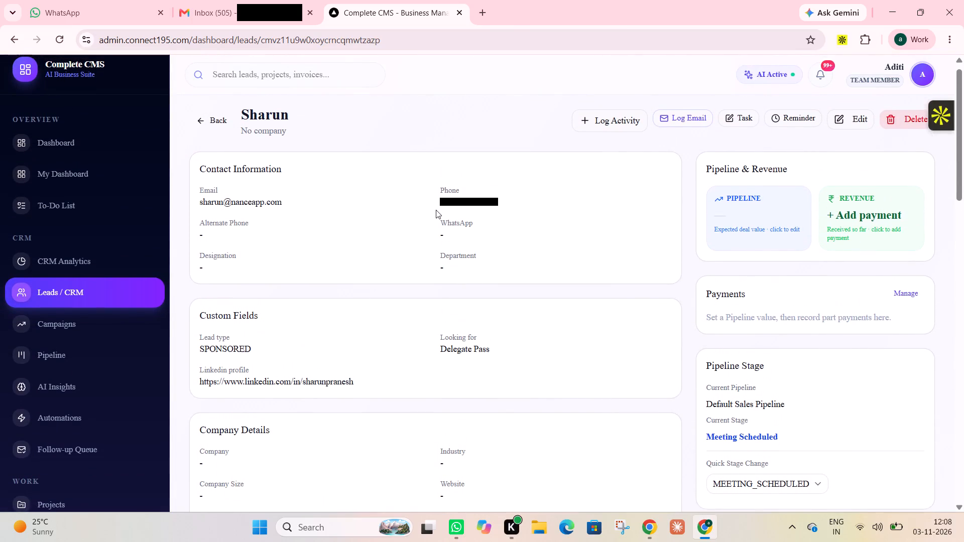
scroll(436, 210, "up", 2)
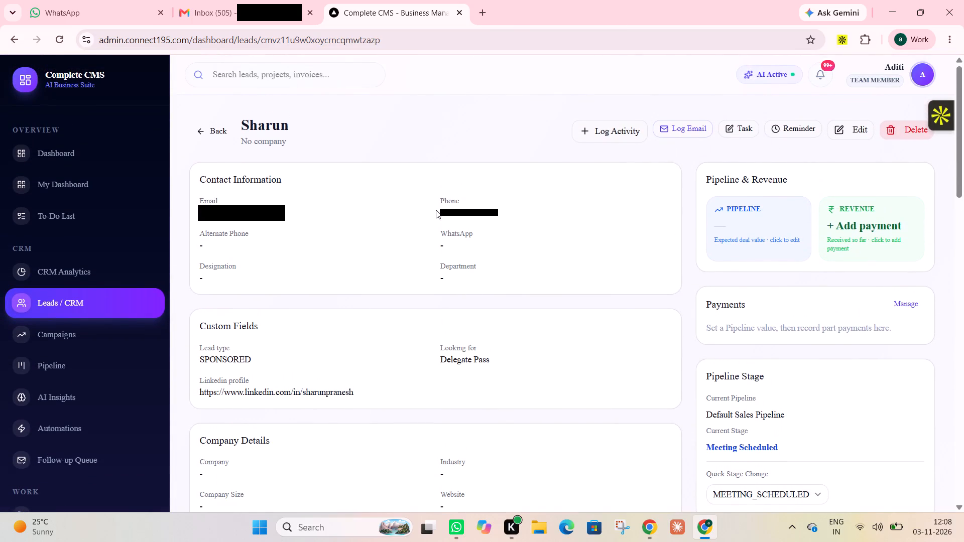
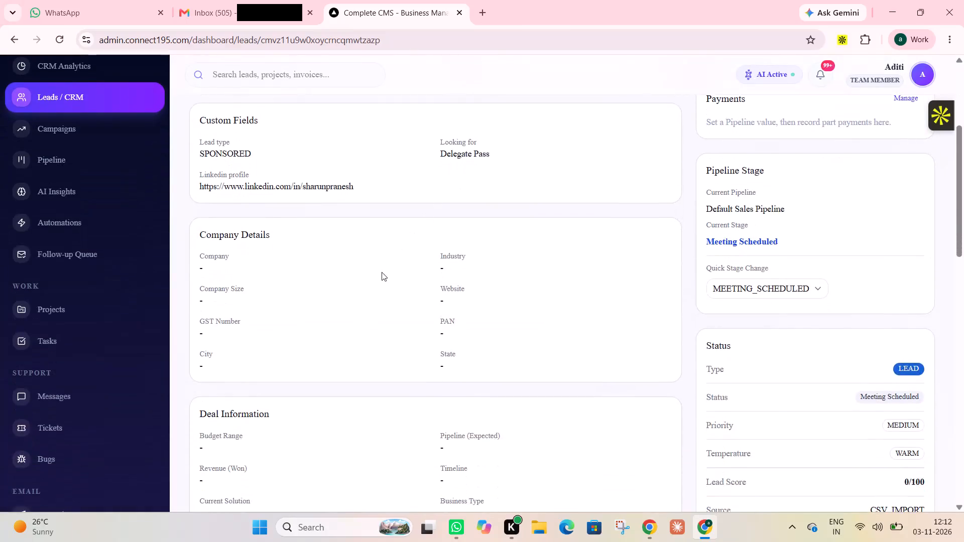
Post the team note "Call attempted" in the Discussion section of Sharun's lead record, and return to the contact information.
scroll(382, 272, "down", 5)
left_click(343, 272)
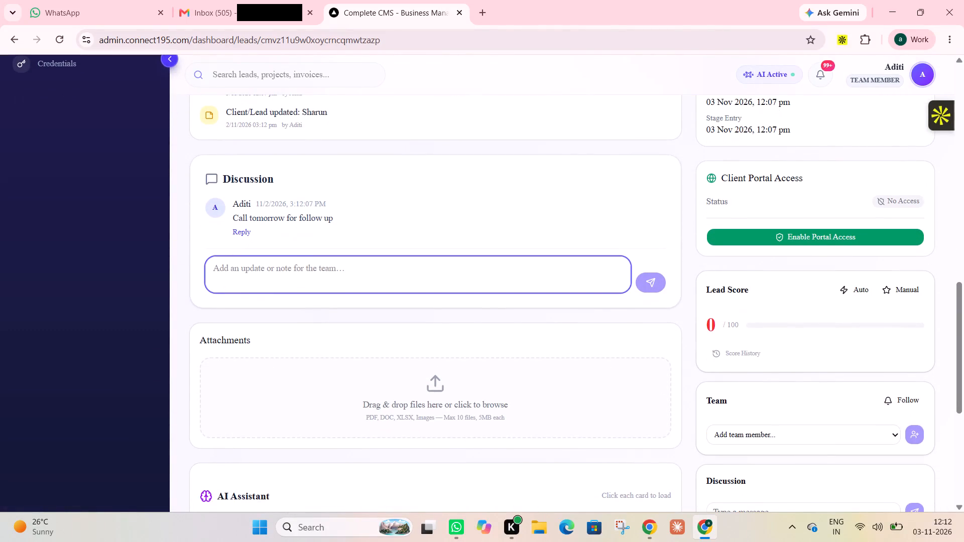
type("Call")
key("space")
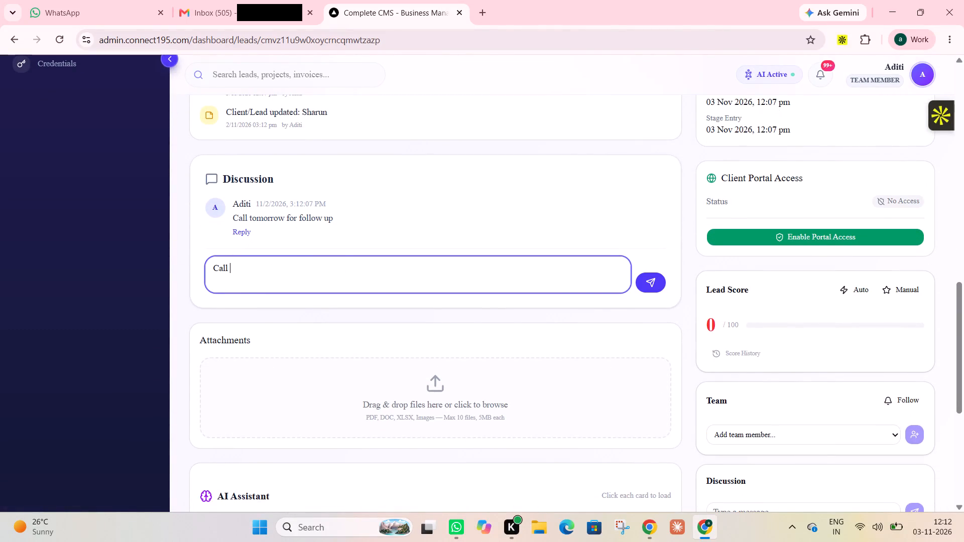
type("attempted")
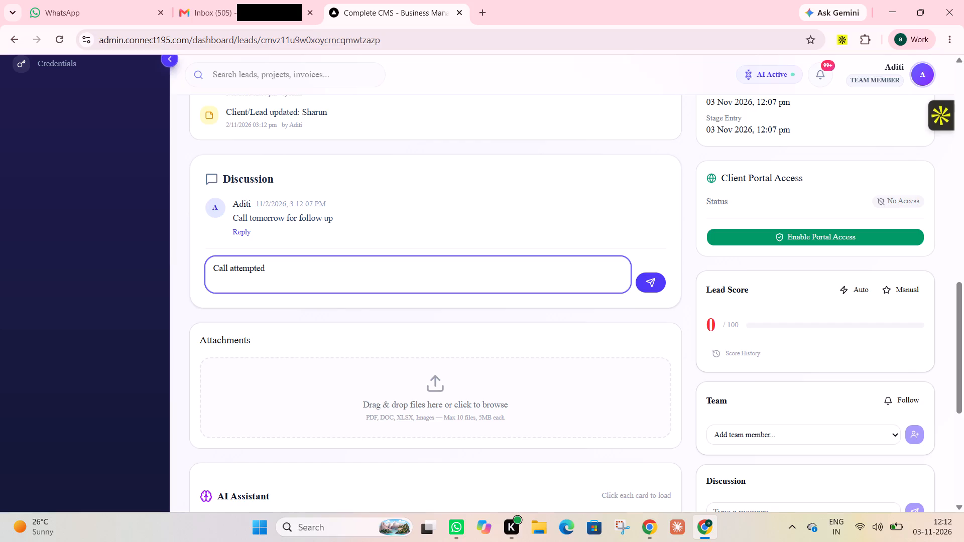
left_click(655, 275)
scroll(560, 259, "up", 3)
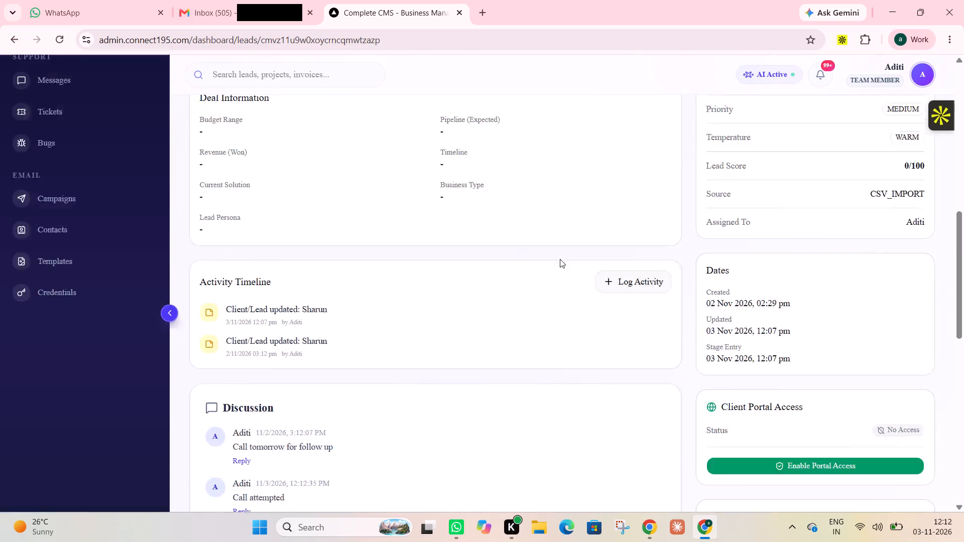
scroll(560, 259, "up", 2)
scroll(479, 346, "up", 3)
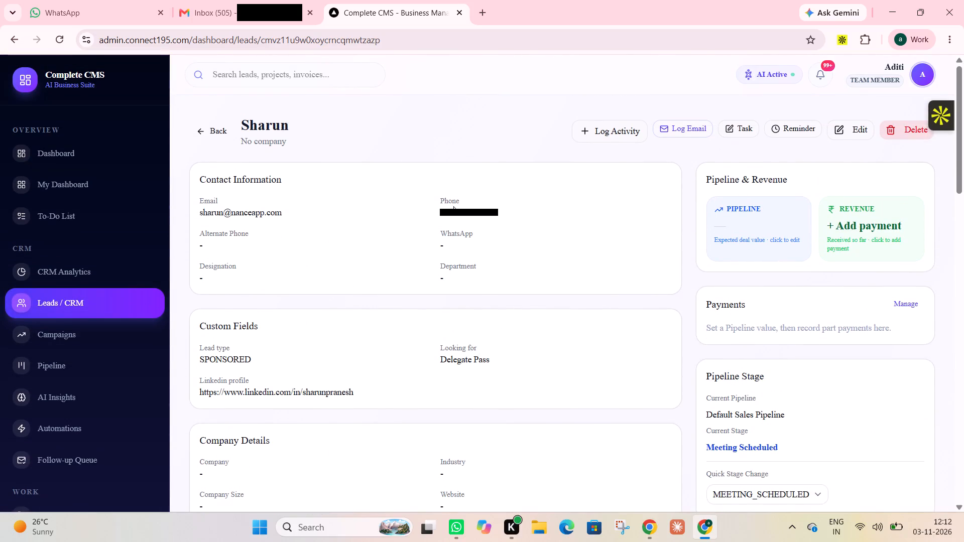
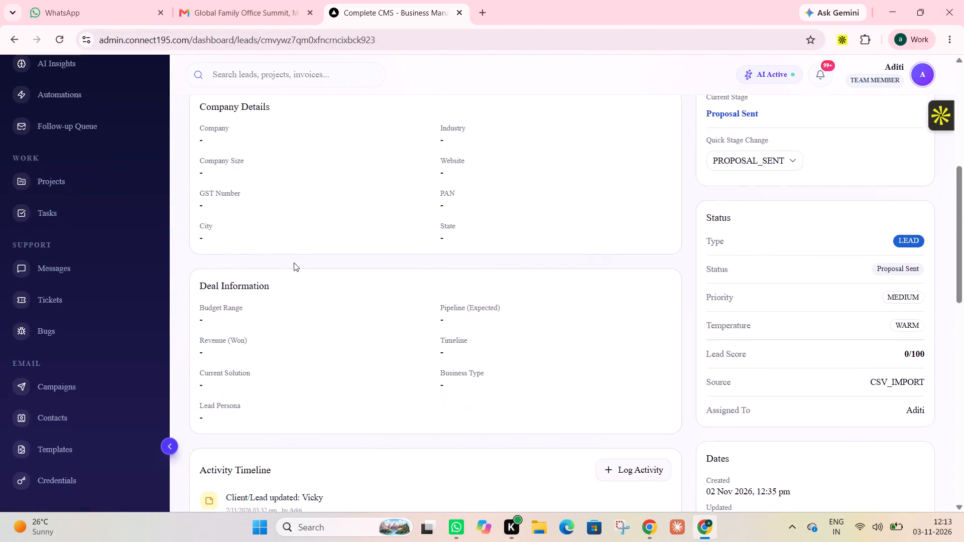
Review the deal information and activity timeline on Vicky's record, and return to the filtered Proposal Sent leads list.
scroll(294, 262, "down", 2)
scroll(278, 244, "up", 3)
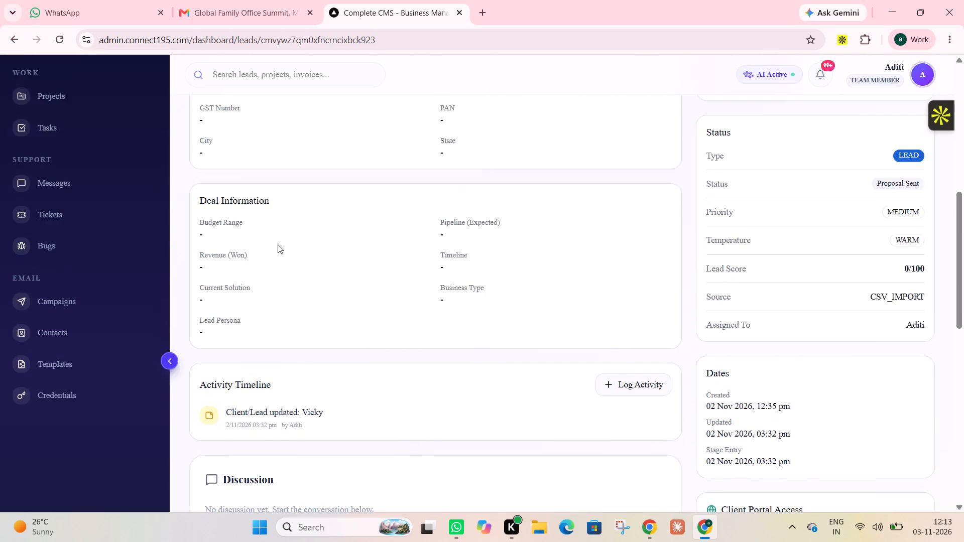
scroll(273, 242, "up", 4)
left_click(200, 127)
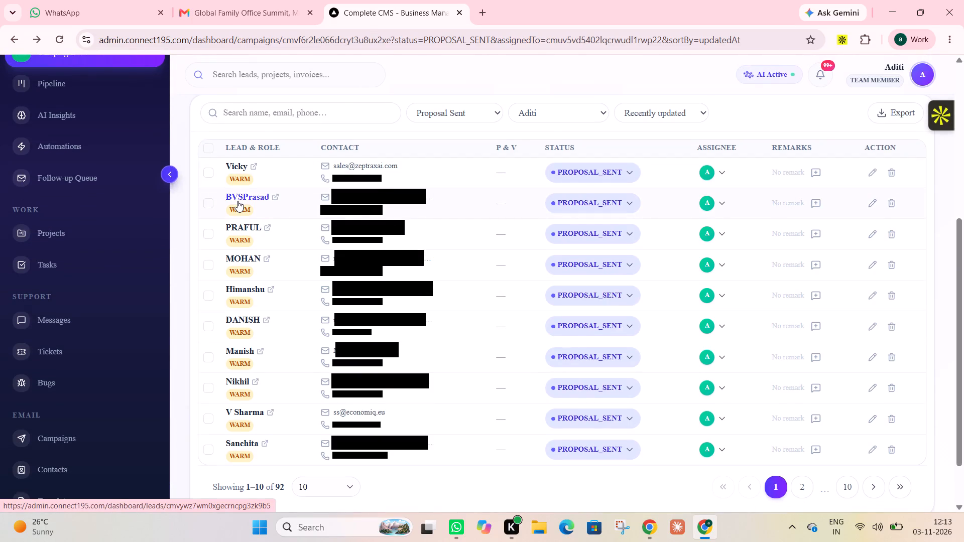
Open MOHAN's lead record, check its activity timeline and discussion for notes, and return to the campaign list.
left_click(239, 258)
scroll(239, 258, "down", 4)
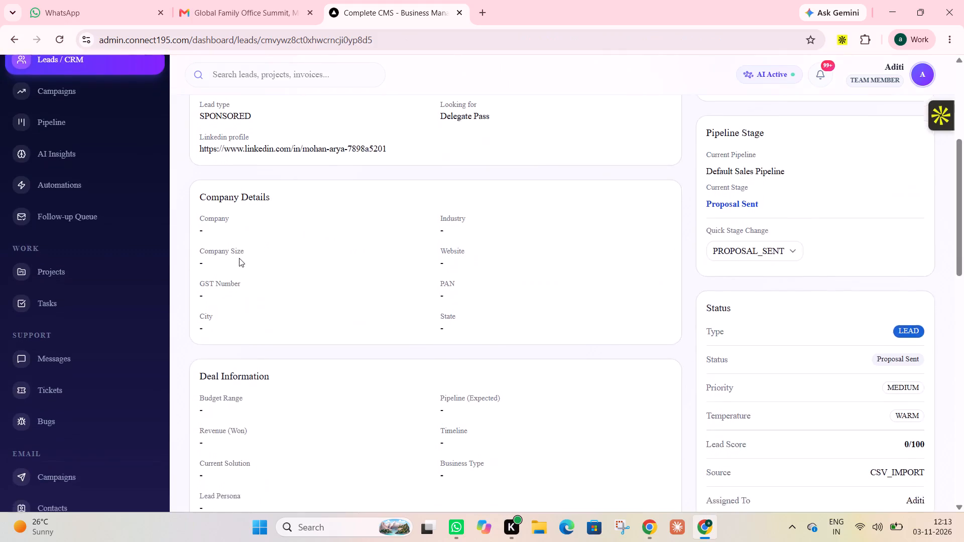
scroll(239, 258, "down", 2)
scroll(224, 241, "up", 2)
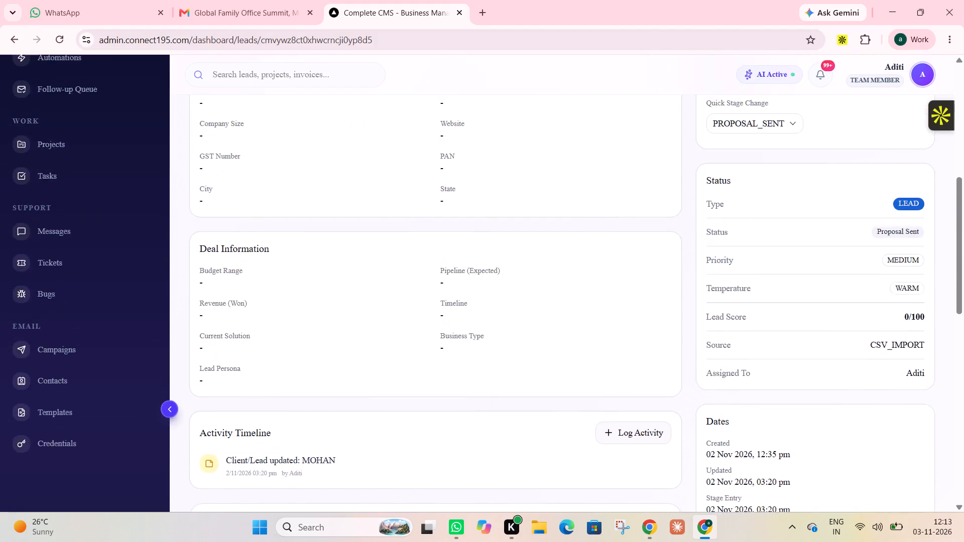
scroll(216, 158, "up", 2)
left_click(198, 135)
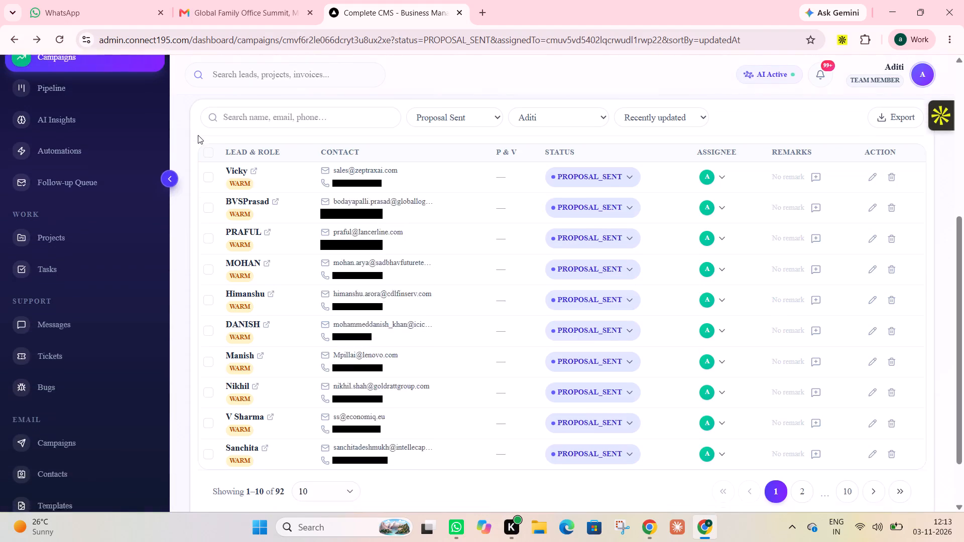
Open PRAFUL's lead record, check its activity timeline and discussion, and go back to the Proposal Sent leads.
left_click(244, 230)
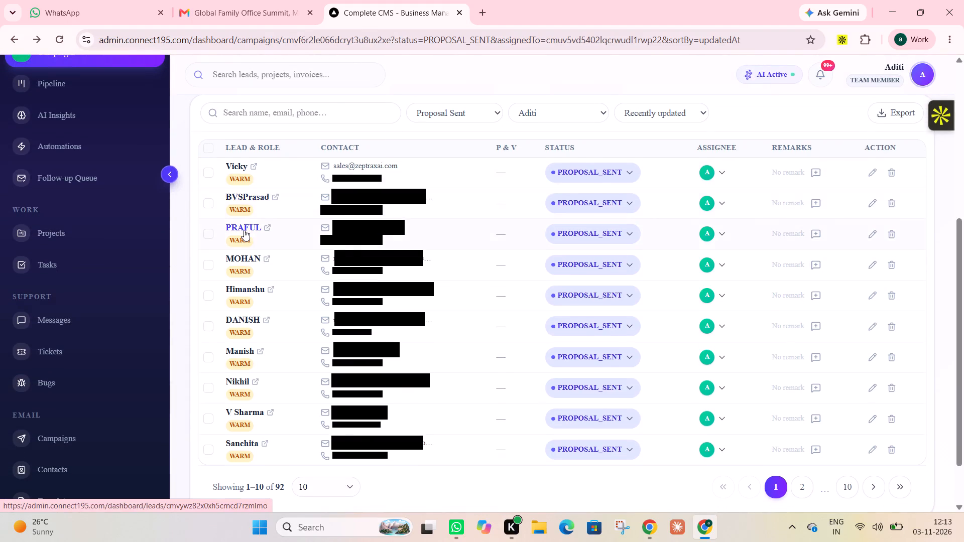
scroll(289, 340, "down", 7)
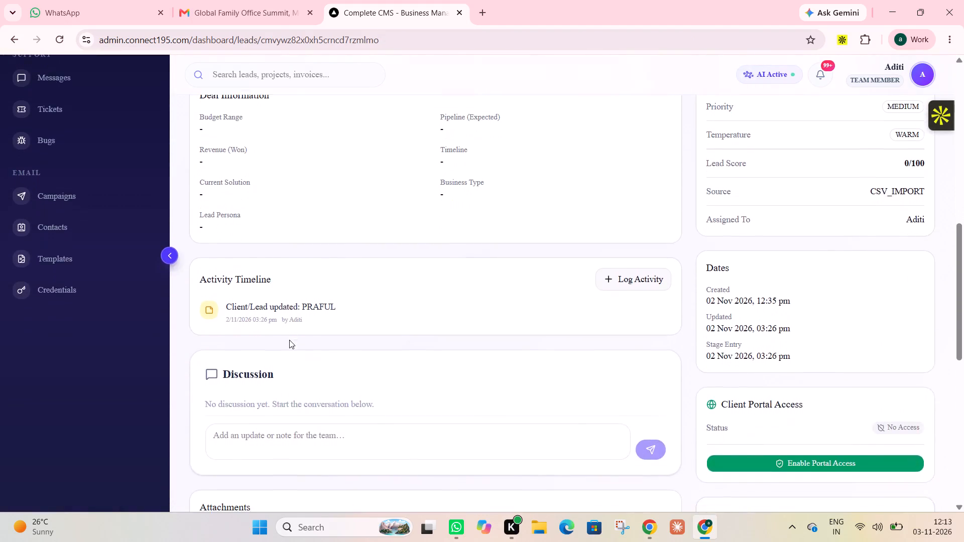
scroll(240, 199, "up", 7)
left_click(208, 128)
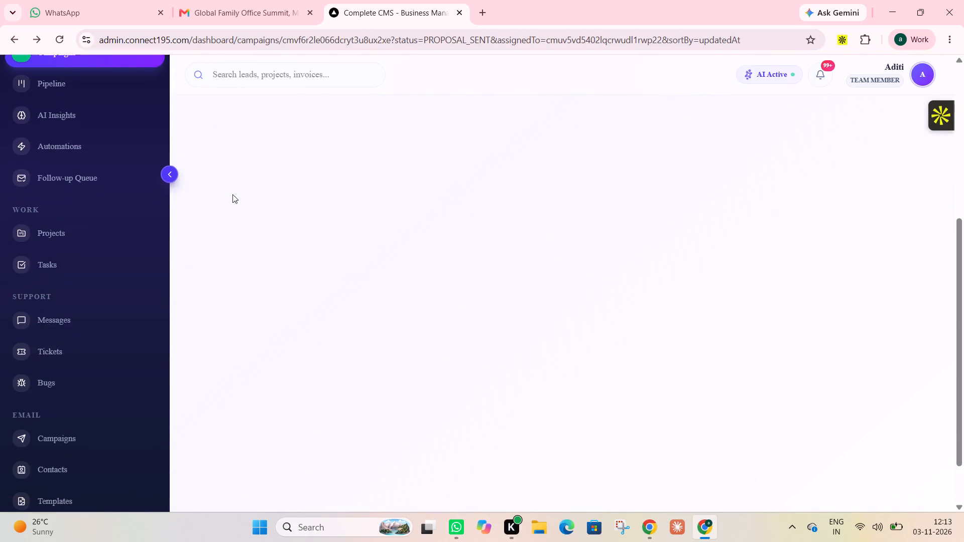
Review Himanshu's lead record, including the activity timeline, discussion and contact information, and return to the campaign list.
left_click(251, 288)
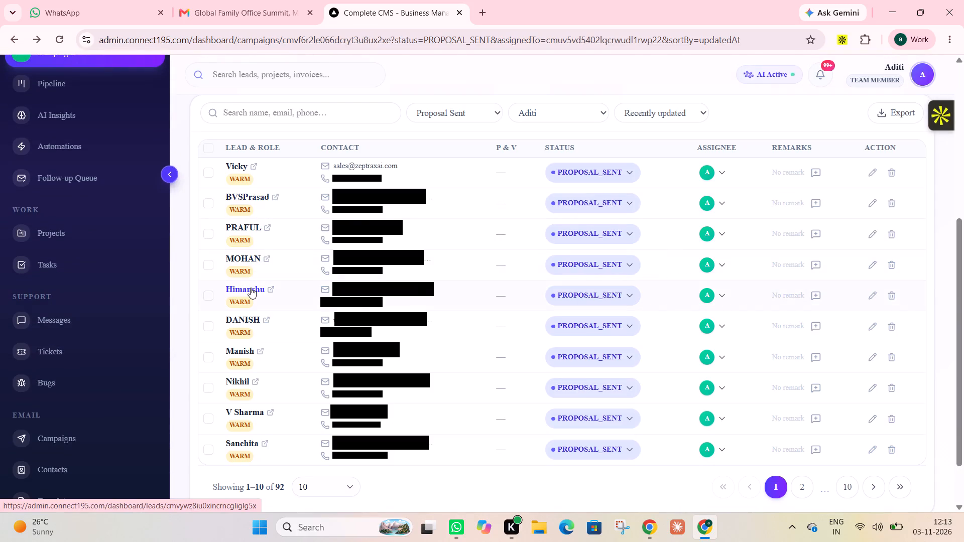
scroll(251, 288, "down", 7)
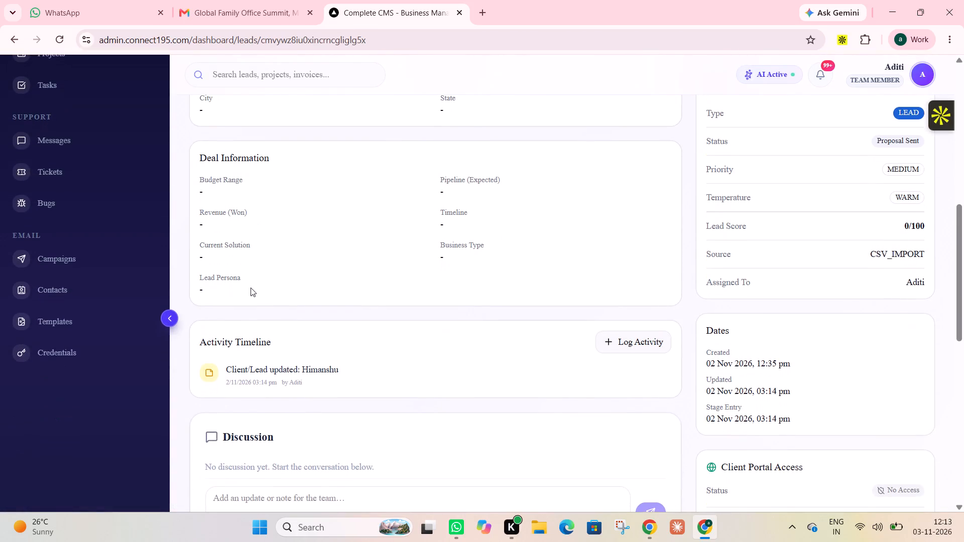
scroll(251, 288, "down", 1)
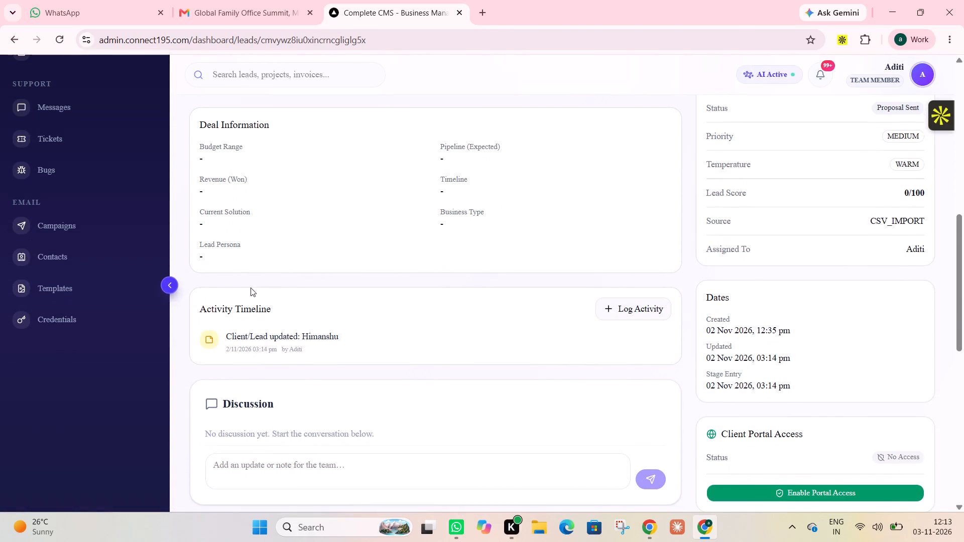
scroll(251, 288, "up", 6)
scroll(251, 288, "down", 1)
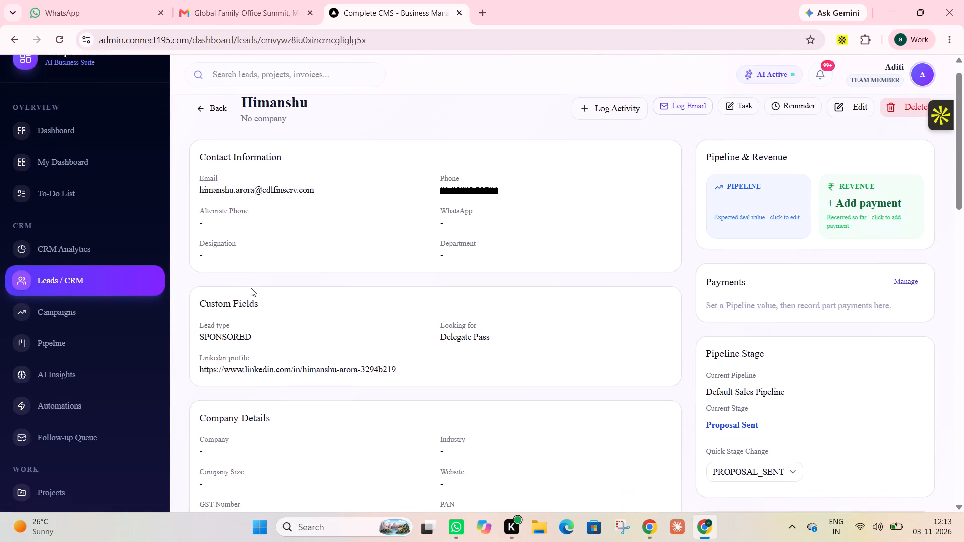
scroll(251, 288, "up", 1)
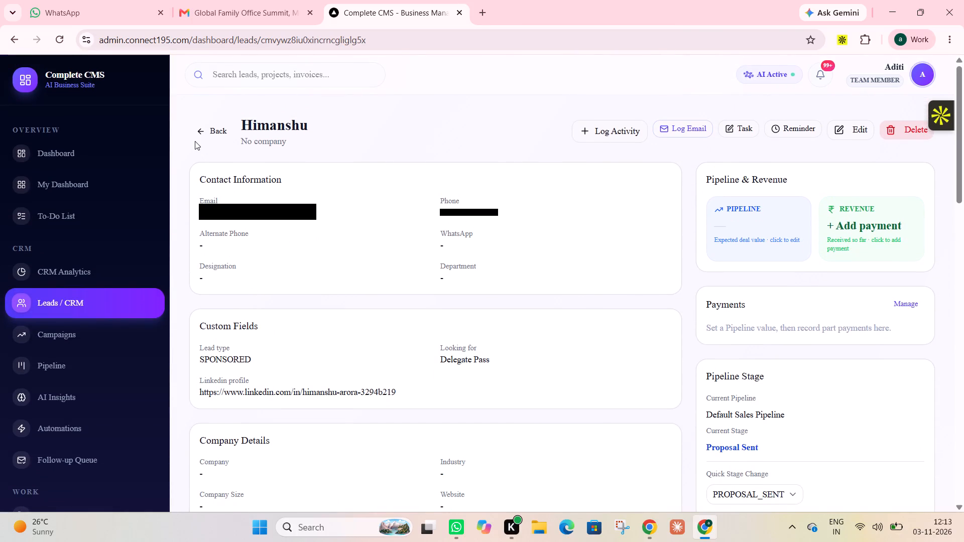
left_click(199, 137)
Review the activity timeline and discussion on DANISH's lead record, and go back to the campaign list.
left_click(253, 323)
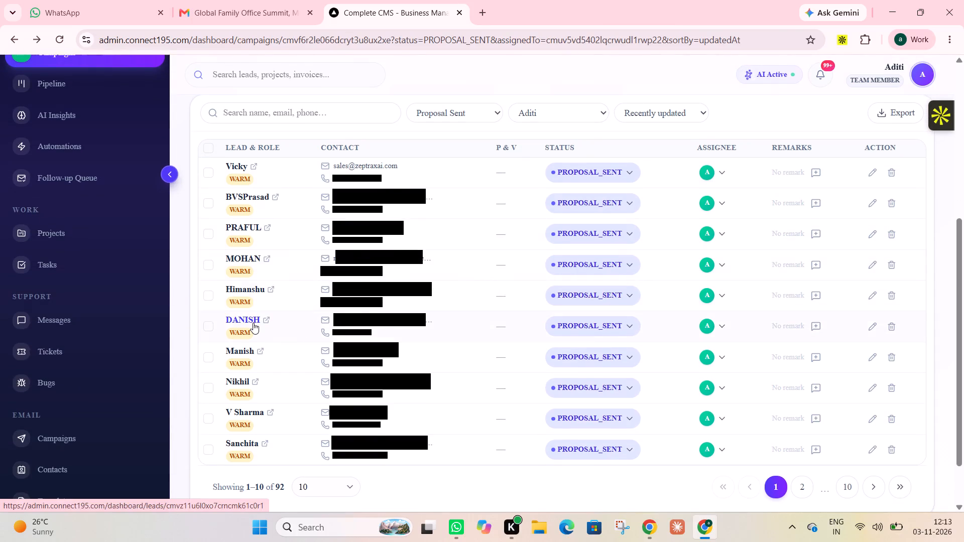
scroll(253, 323, "down", 4)
scroll(253, 323, "up", 1)
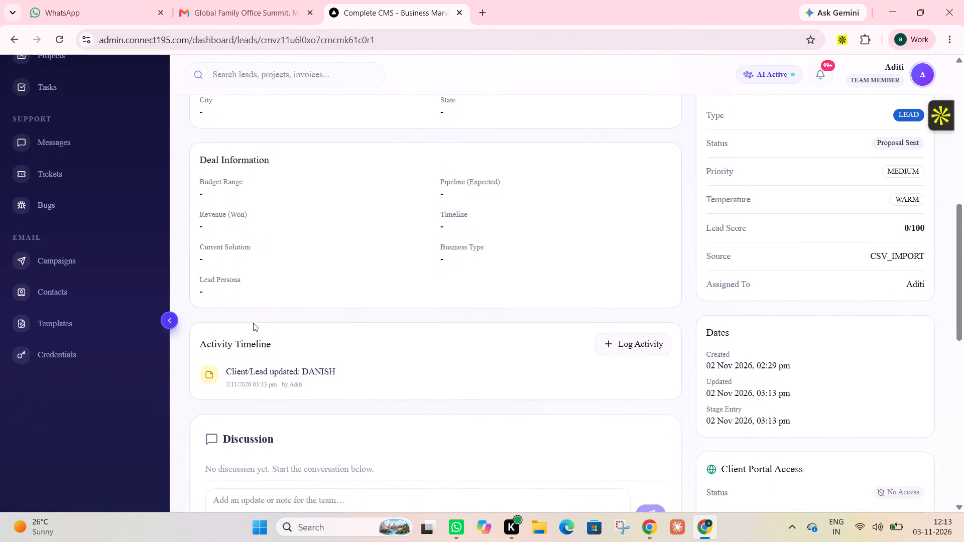
scroll(253, 323, "up", 1)
left_click(193, 131)
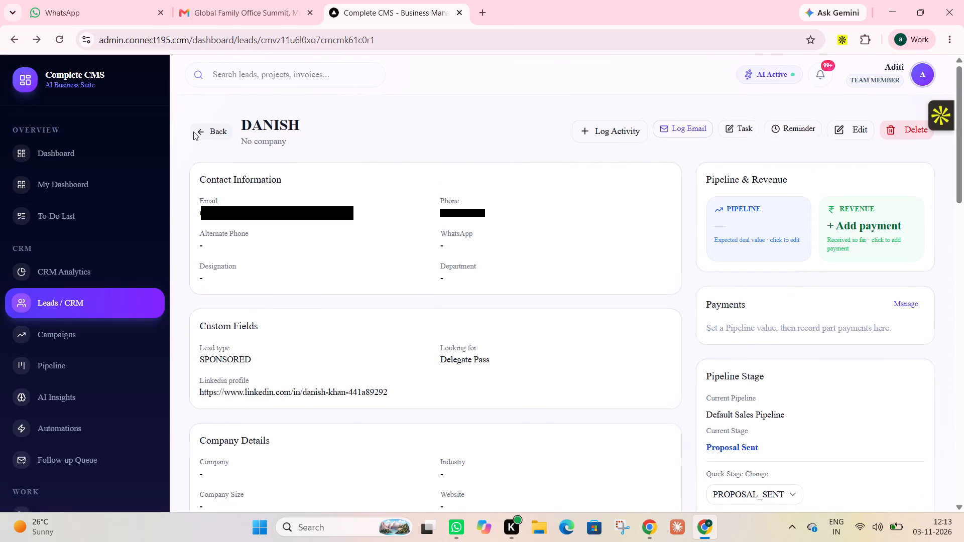
Open Nikhil's lead record, examine its activity timeline and discussion, and return to the campaign list.
left_click(250, 381)
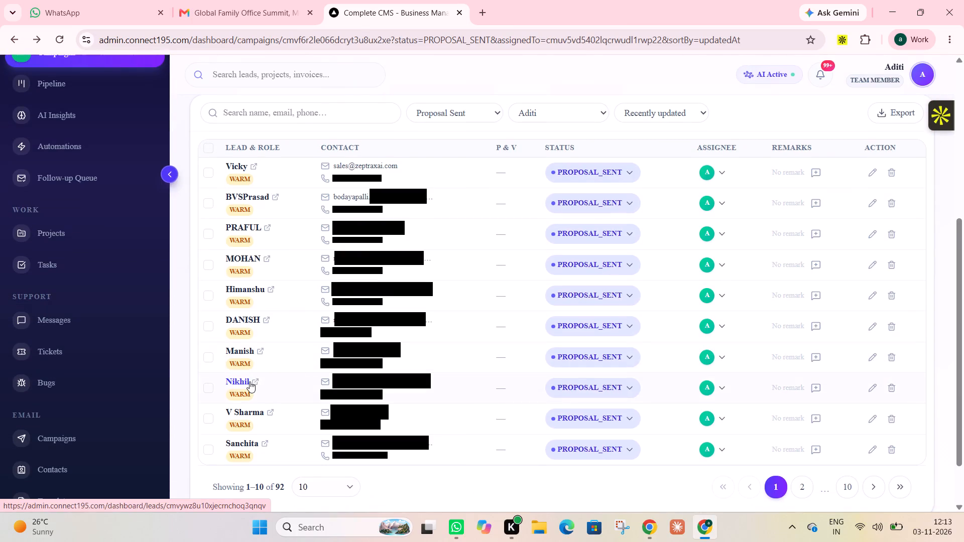
scroll(250, 381, "down", 5)
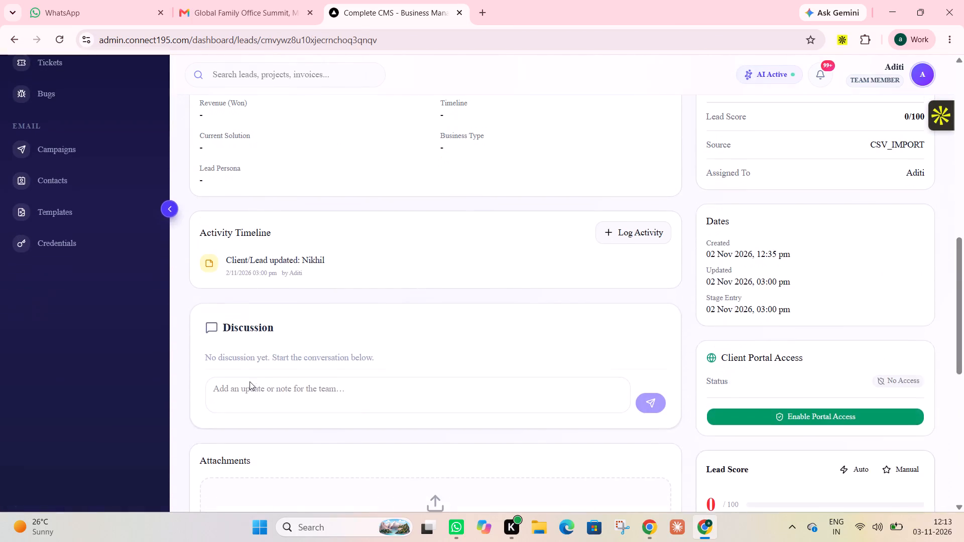
scroll(250, 381, "down", 1)
scroll(246, 279, "up", 4)
scroll(214, 128, "up", 3)
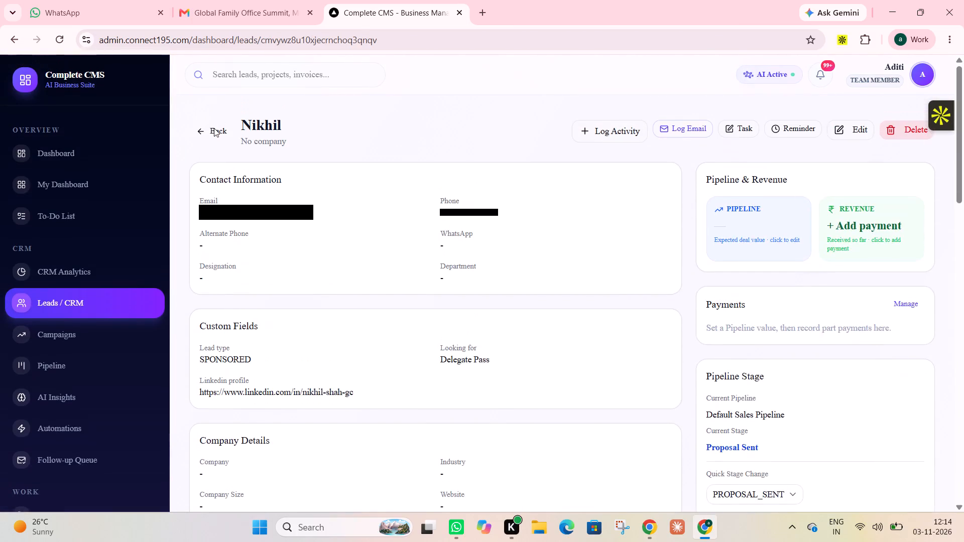
left_click(207, 126)
Open Sanchita's lead record, check its discussion and contact information, and return to the campaign list.
scroll(268, 330, "down", 2)
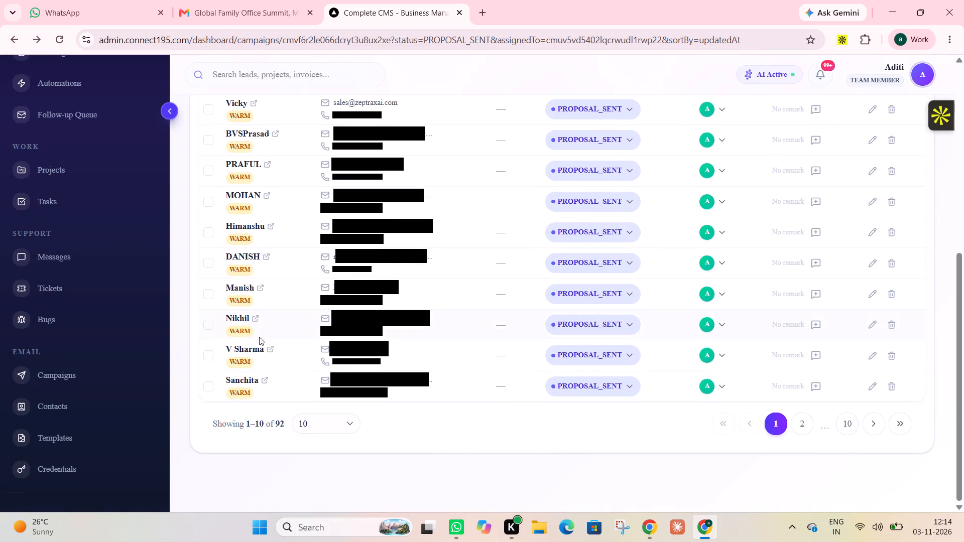
left_click(235, 384)
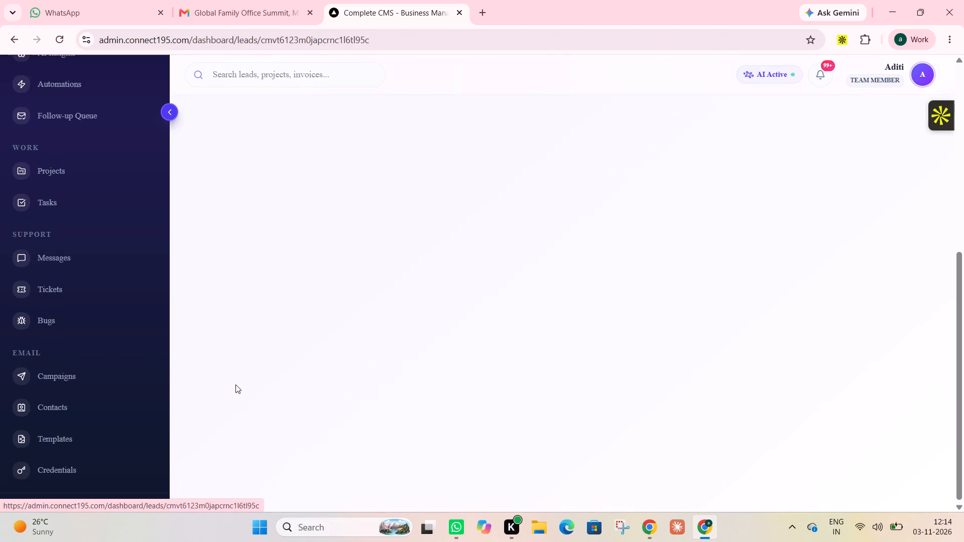
scroll(235, 384, "down", 6)
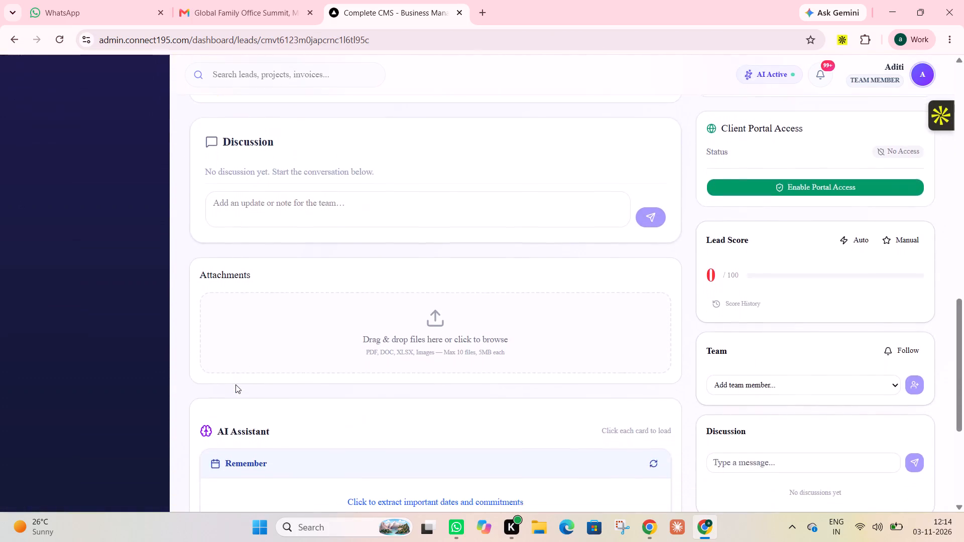
scroll(235, 384, "up", 8)
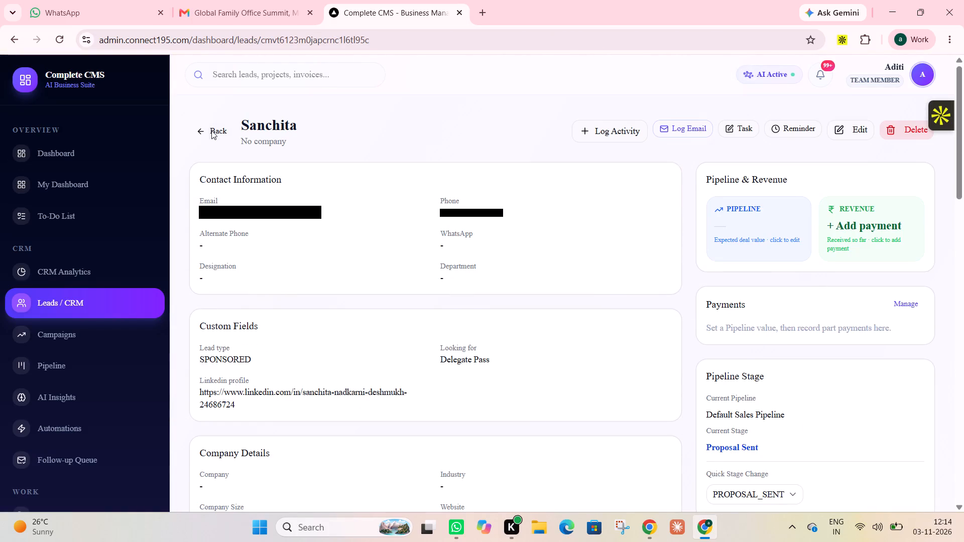
left_click(211, 130)
From page 2 of the Proposal Sent leads, review Dr. Manish's activity timeline and discussion, and return to the list.
left_click(797, 420)
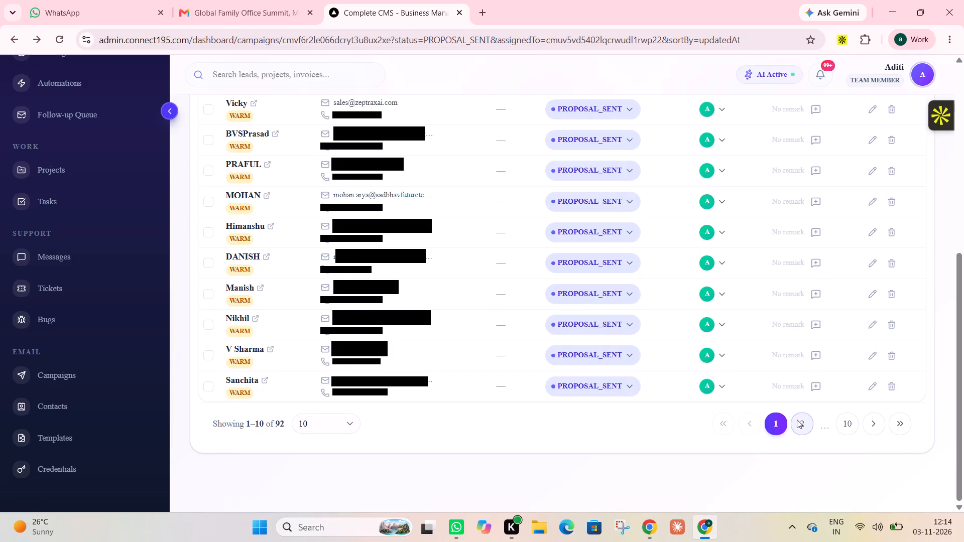
scroll(488, 332, "up", 3)
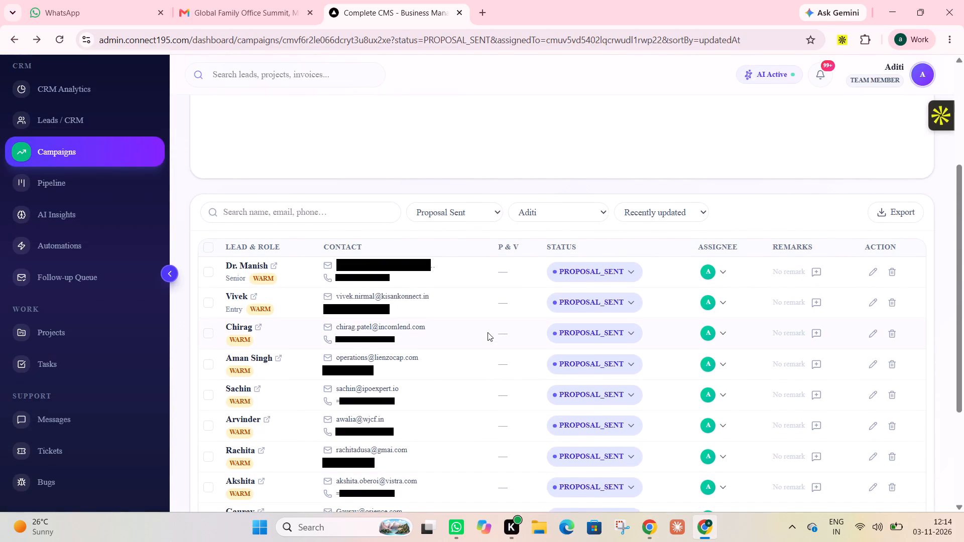
scroll(488, 332, "down", 1)
left_click(273, 234)
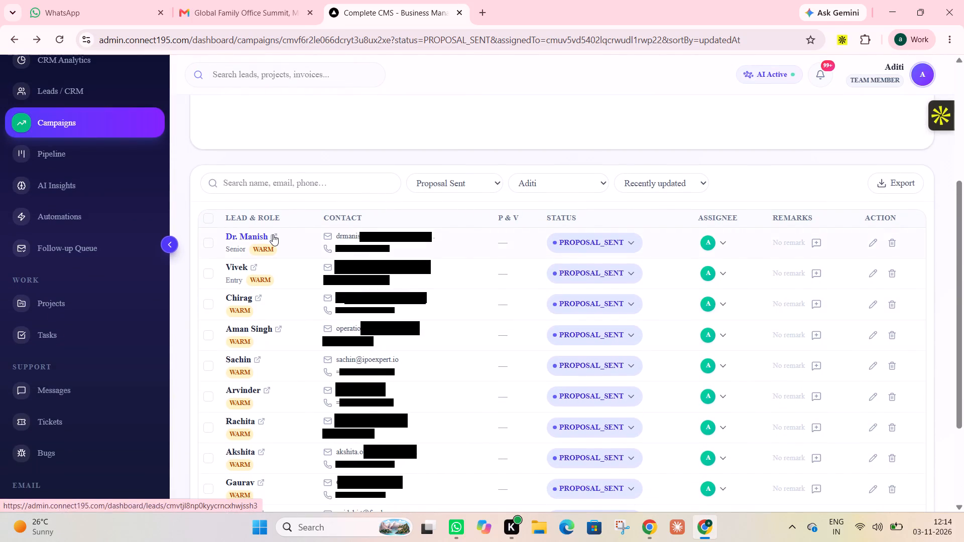
scroll(365, 297, "down", 6)
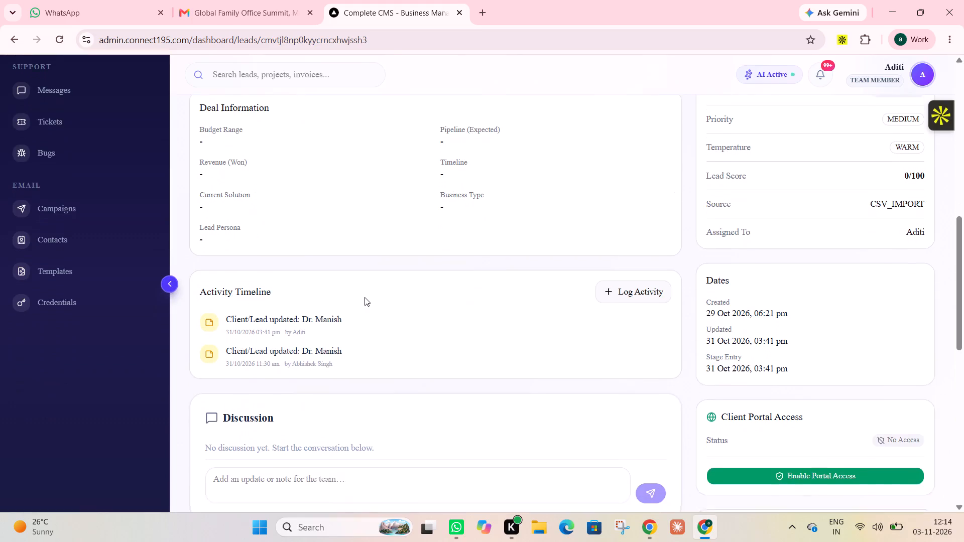
scroll(365, 297, "down", 1)
scroll(365, 297, "up", 2)
scroll(246, 151, "up", 3)
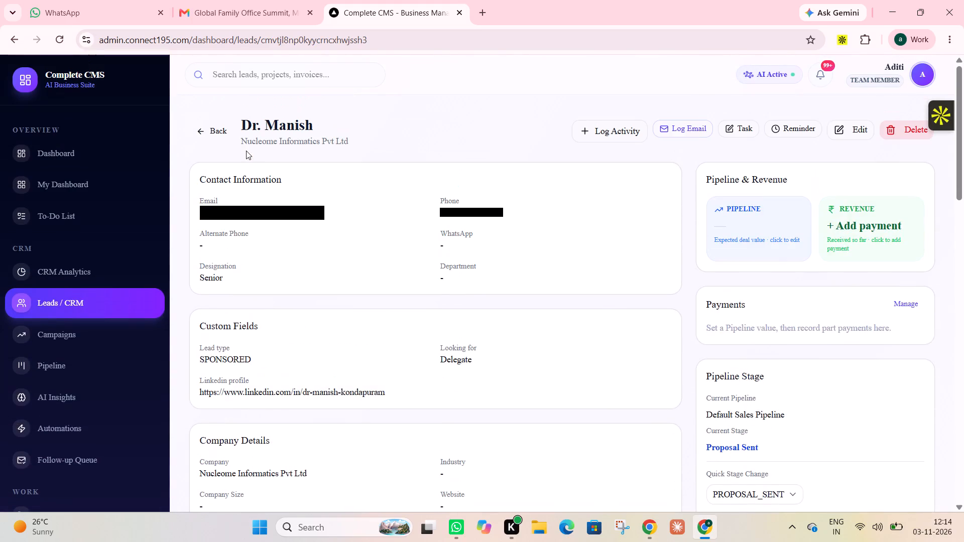
left_click(208, 133)
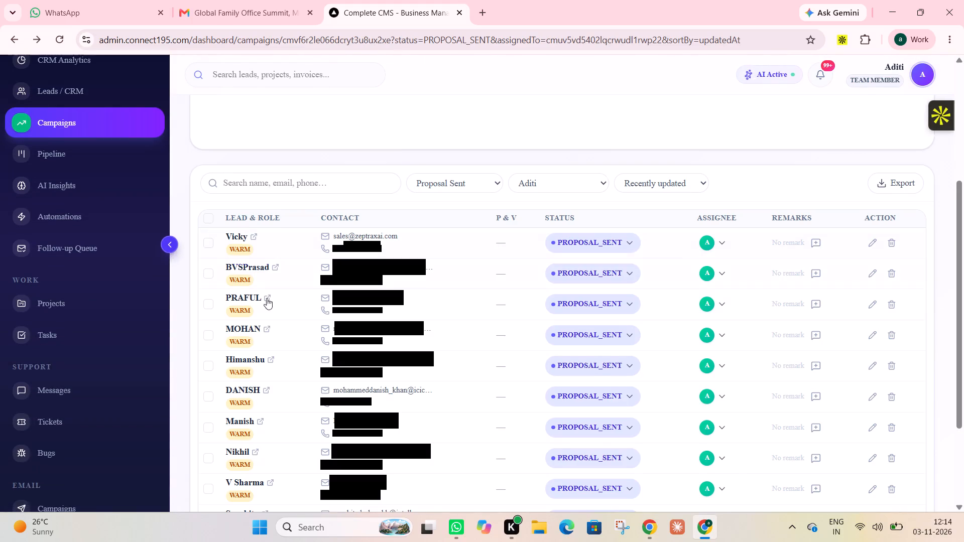
From page 2 of the Proposal Sent leads, review Gaurav's lead details and activity timeline, and return to the list.
scroll(266, 313, "down", 3)
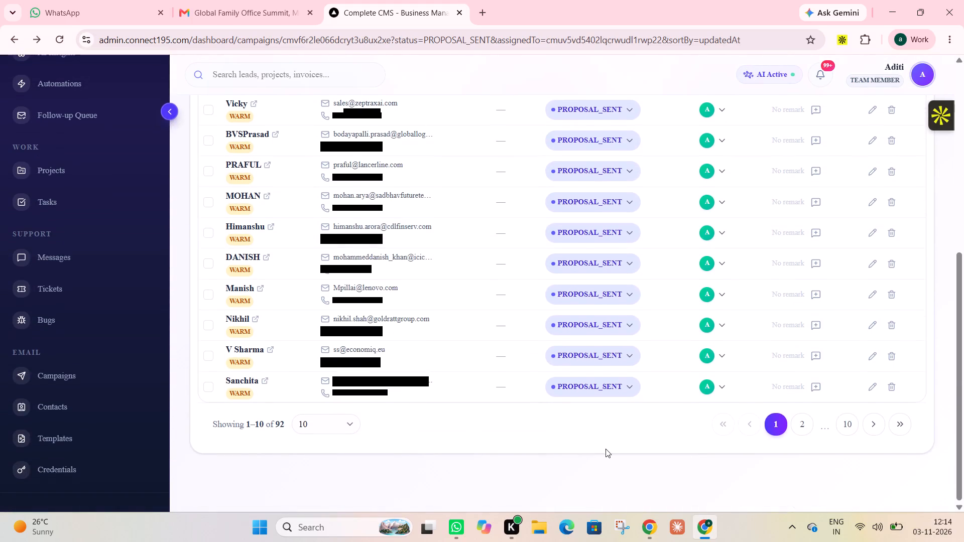
left_click(806, 429)
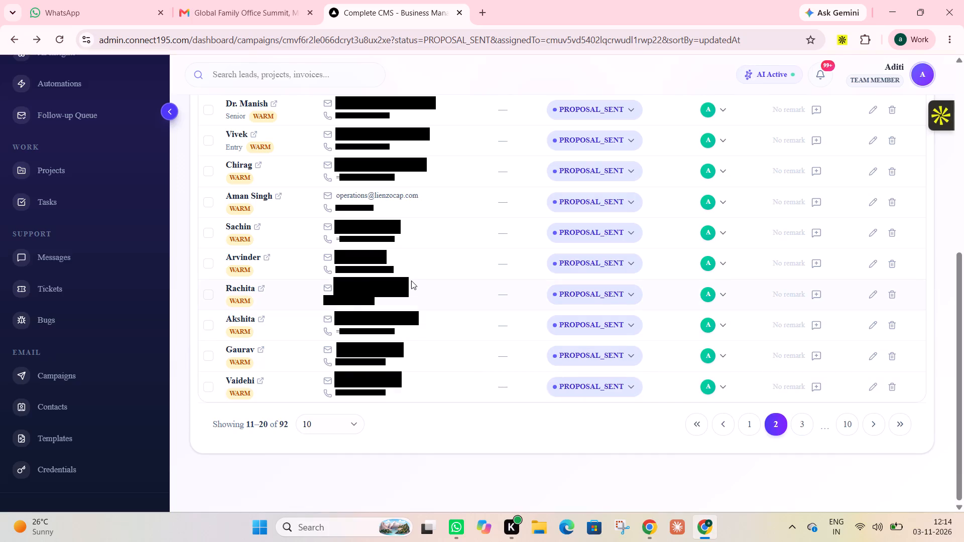
left_click(245, 343)
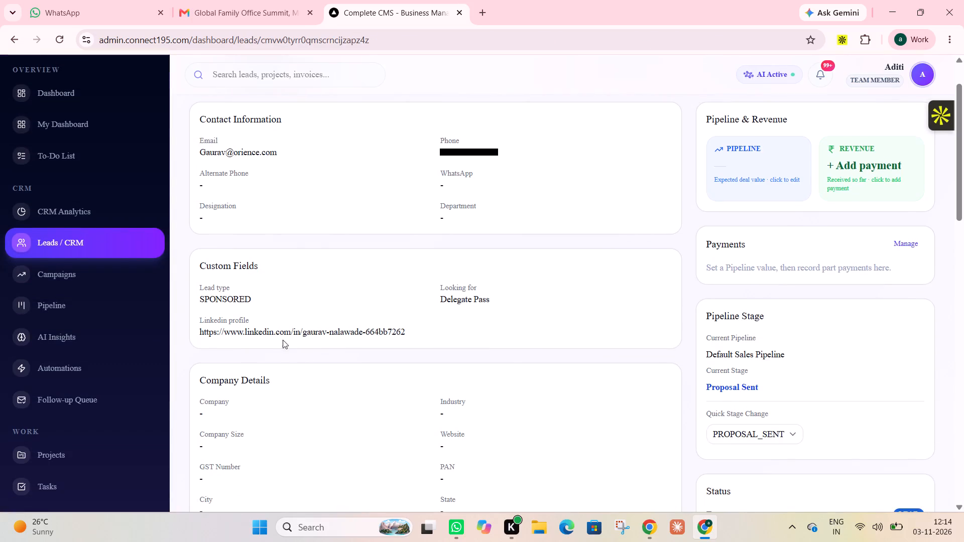
scroll(307, 352, "down", 6)
scroll(307, 352, "up", 6)
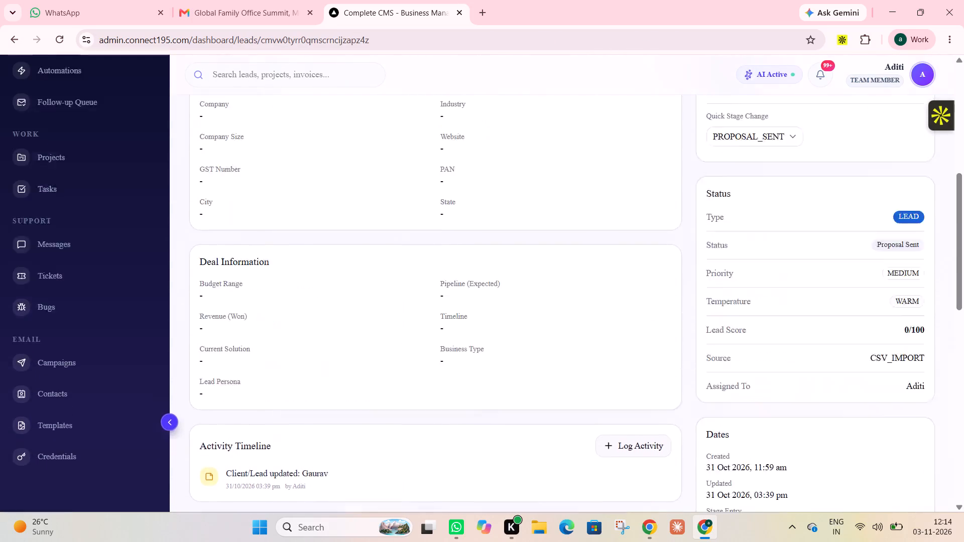
scroll(210, 167, "up", 4)
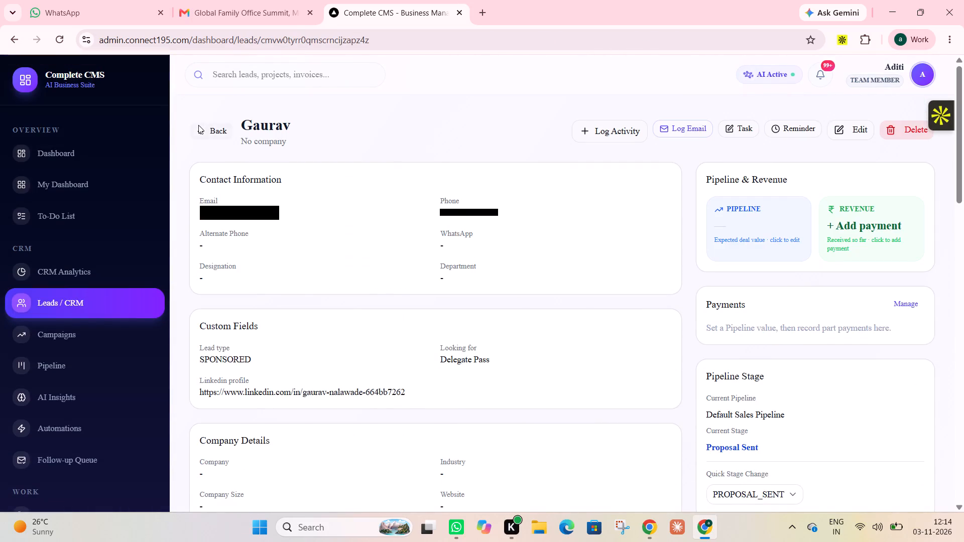
left_click(198, 125)
Look through the Proposal Sent leads up to page 4, and return to page 1 of the list.
scroll(481, 334, "up", 2)
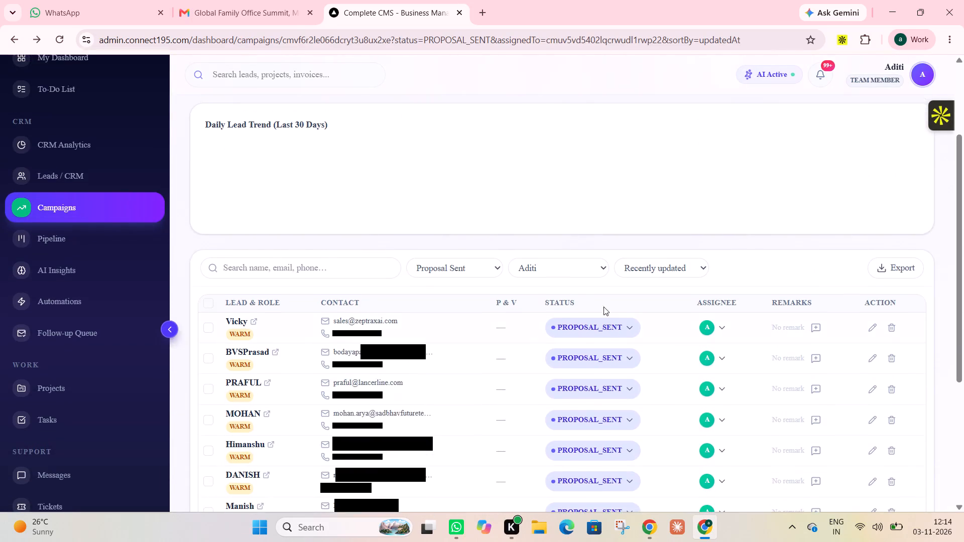
scroll(612, 329, "down", 6)
left_click(802, 429)
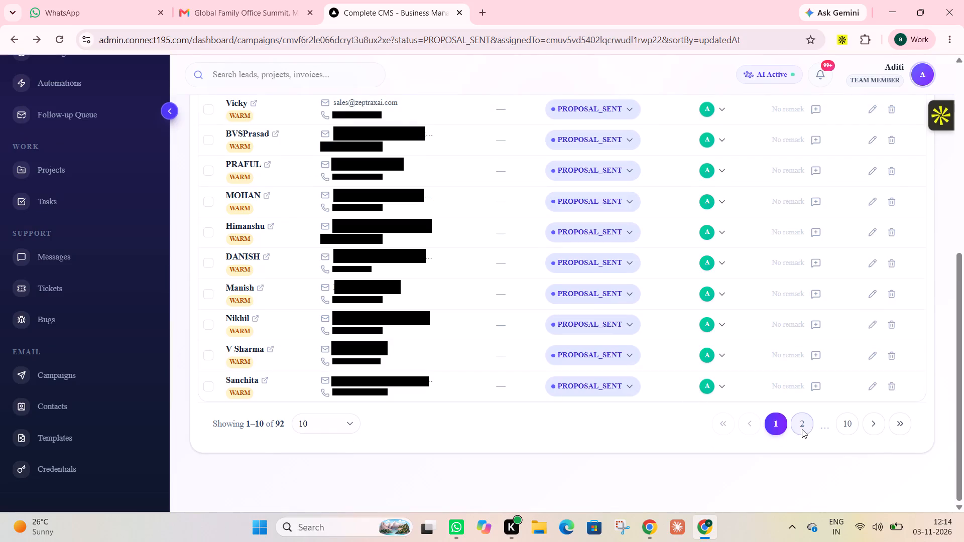
left_click(802, 429)
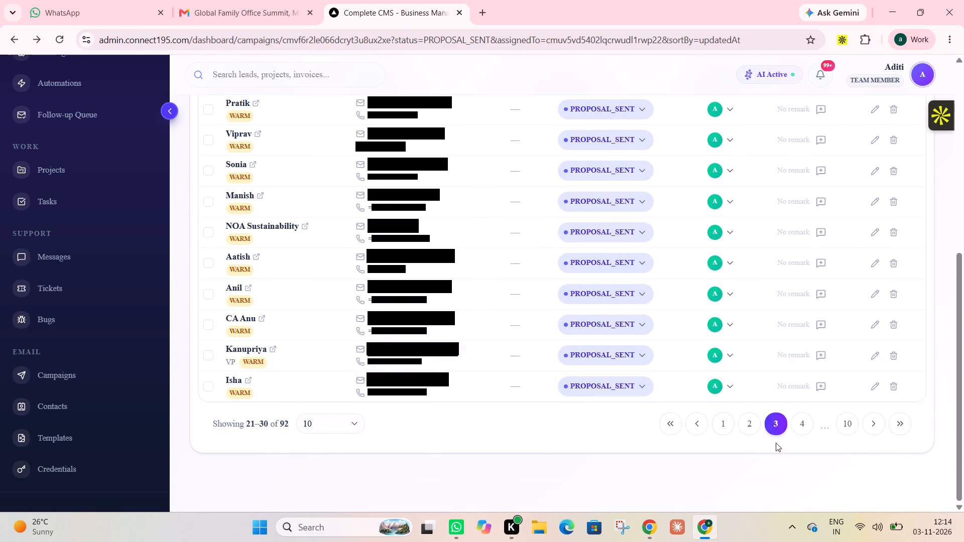
left_click(795, 425)
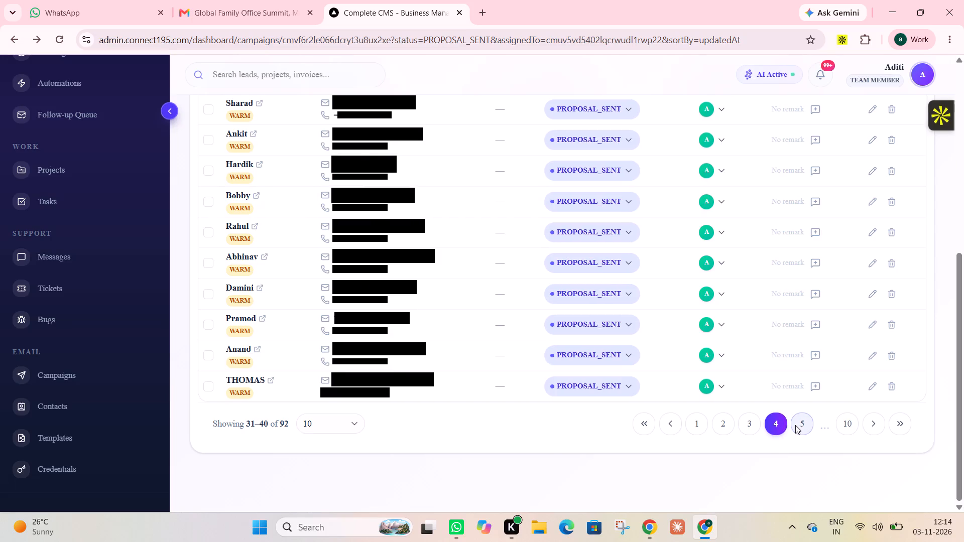
left_click(688, 419)
scroll(447, 371, "up", 2)
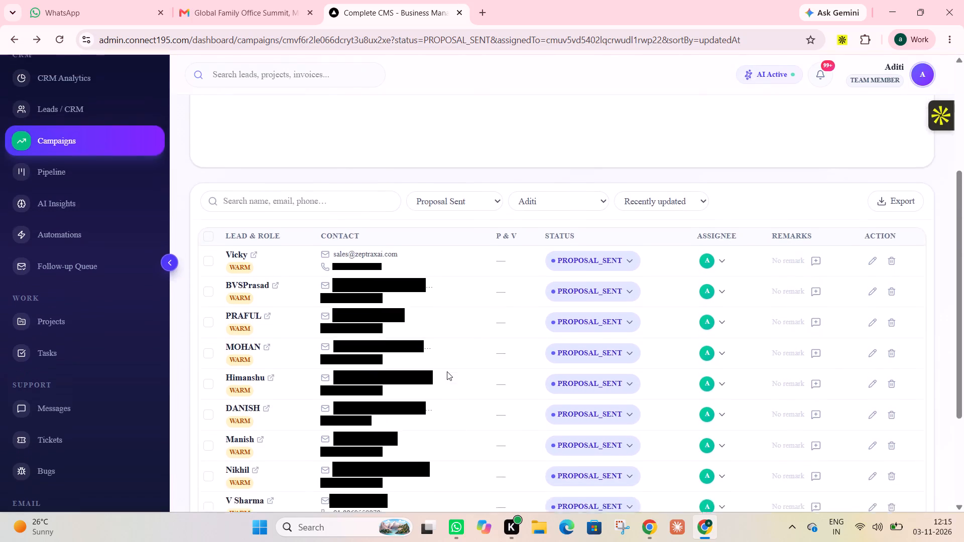
scroll(447, 371, "down", 4)
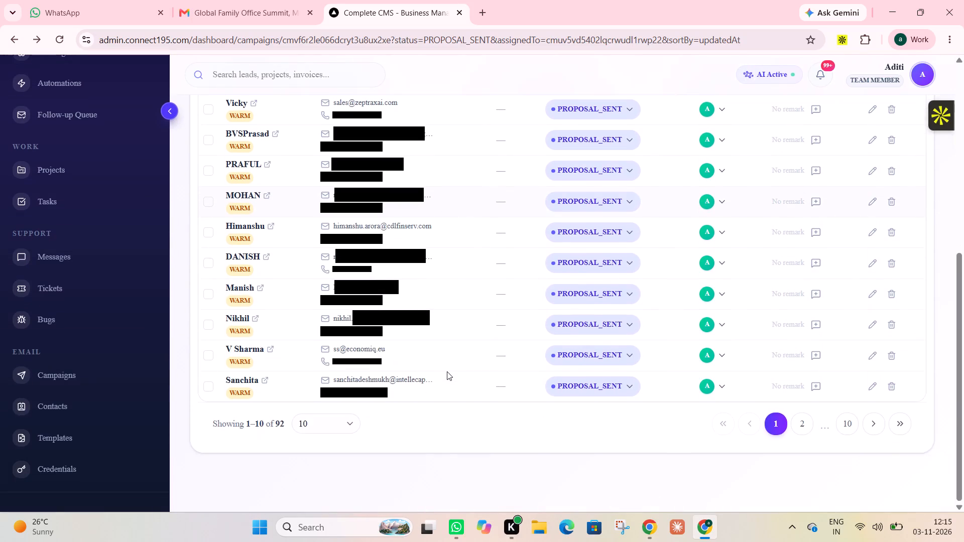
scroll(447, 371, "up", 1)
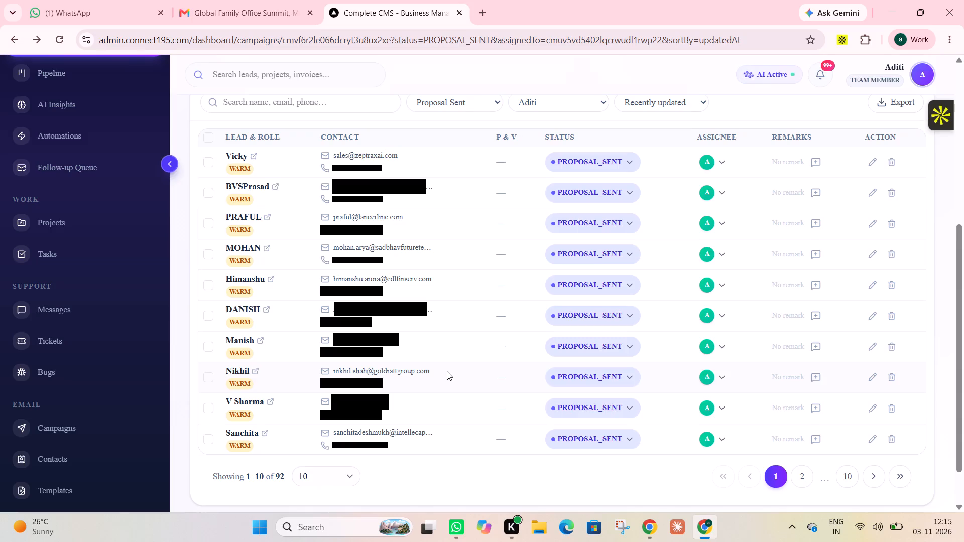
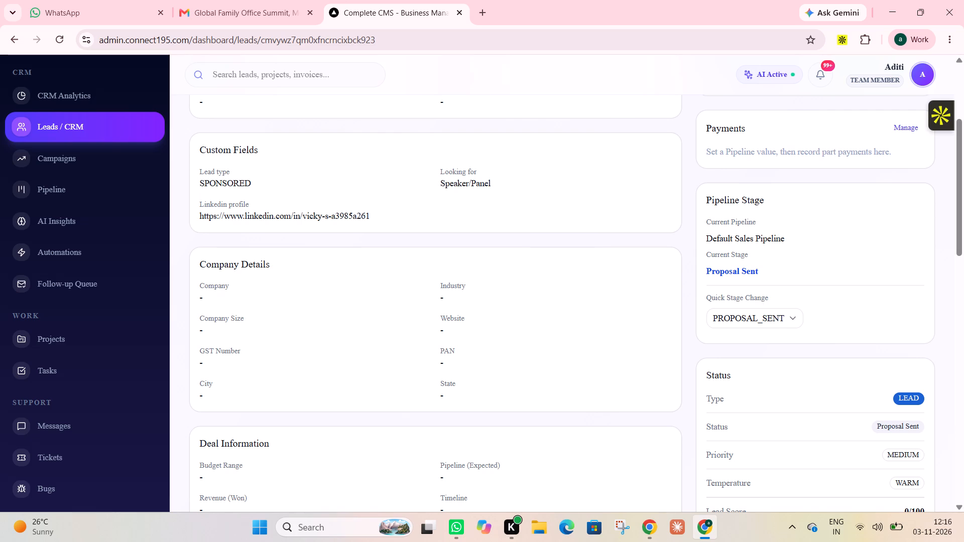
Select the full LinkedIn profile address in the open lead's Custom Fields.
left_click_drag(200, 218, 397, 228)
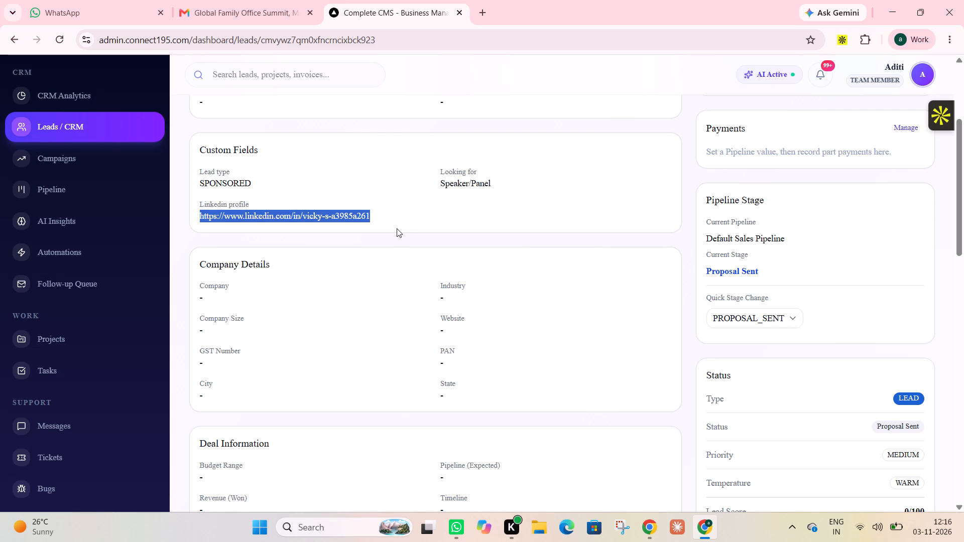
Open the LinkedIn profile linked in Vicky's lead record in a new tab, view it, and return to the lead record.
key("ctrl+c")
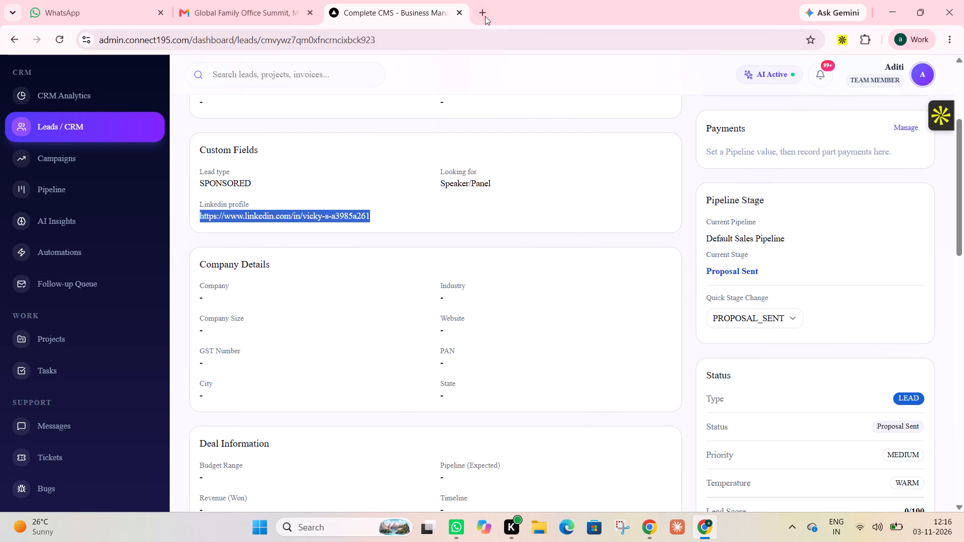
left_click(485, 16)
key("ctrl+v")
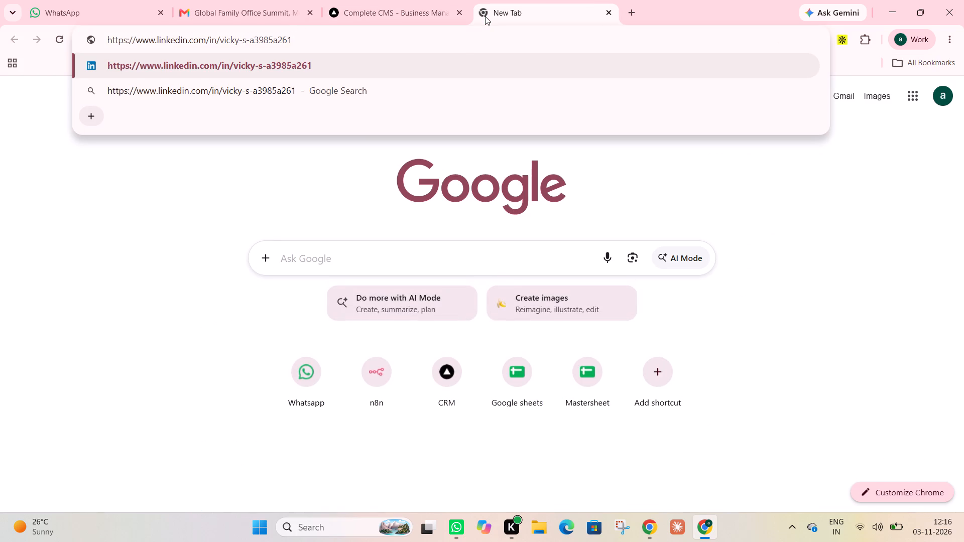
key("Return")
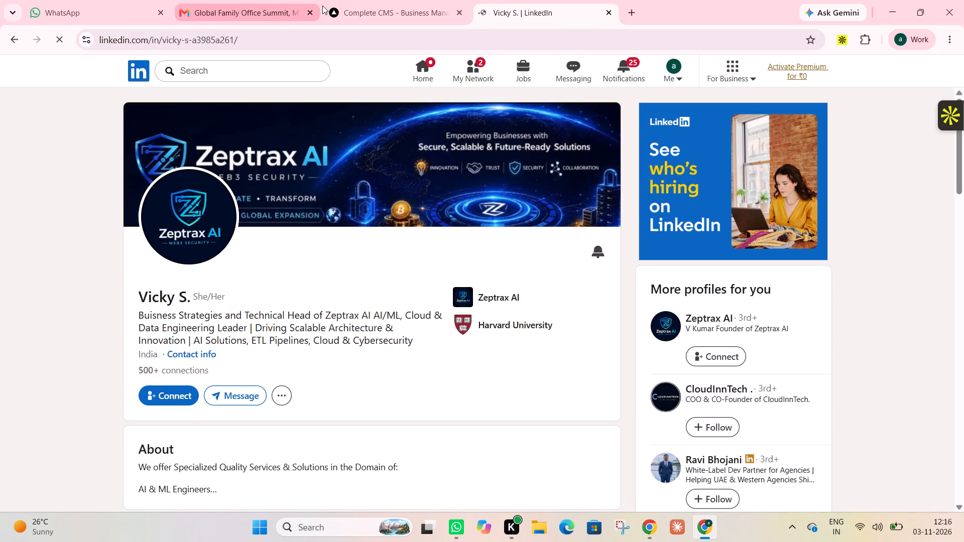
left_click(365, 13)
Post the note "expanding sc part and ai" in the discussion of Vicky's lead record.
scroll(334, 253, "down", 1)
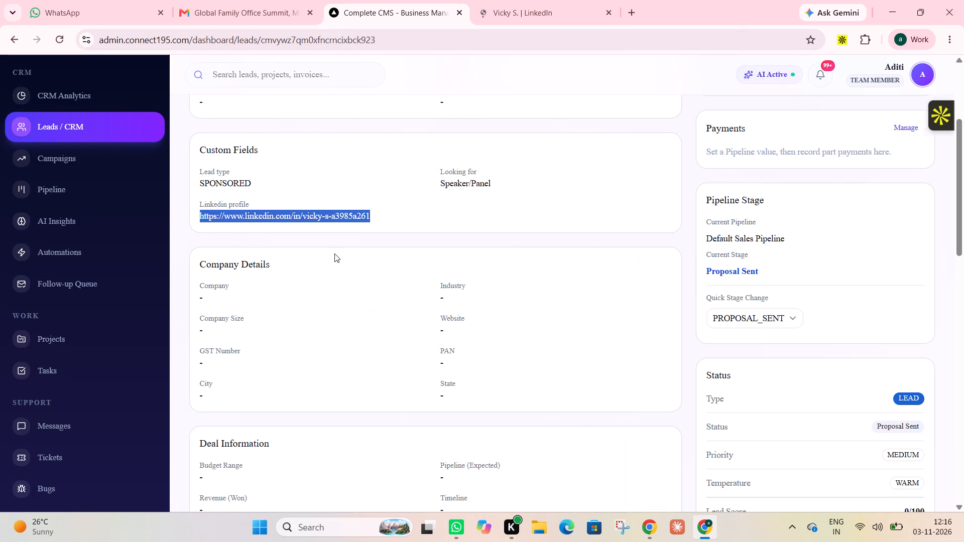
scroll(334, 253, "down", 3)
scroll(312, 436, "down", 1)
left_click(296, 431)
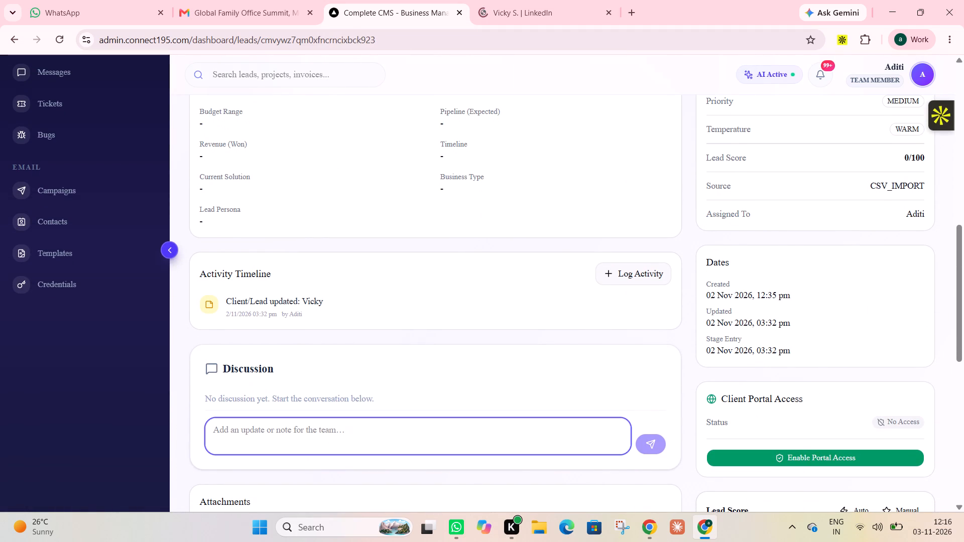
type("expandin")
key("space")
key("BackSpace")
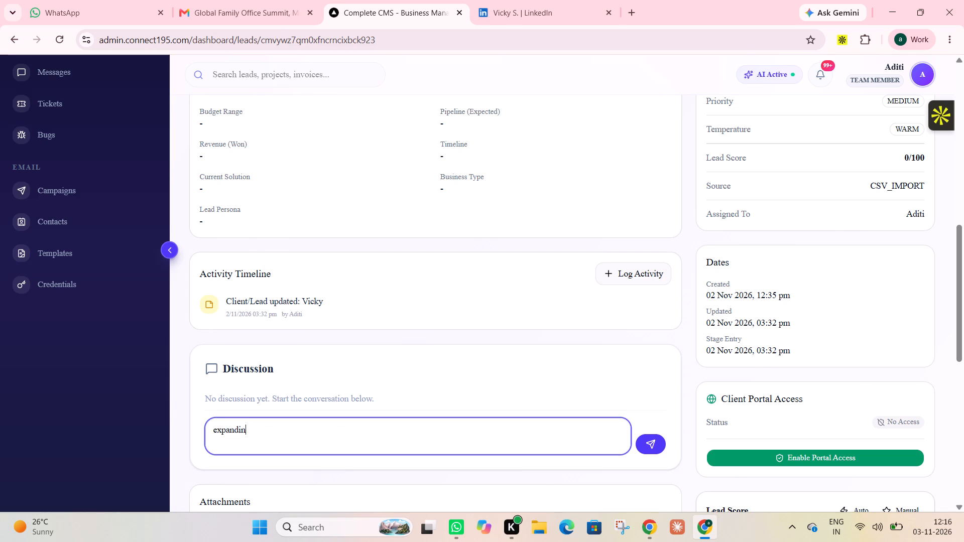
type("g")
key("space")
key("s")
type("c")
key("space")
type("part and ai")
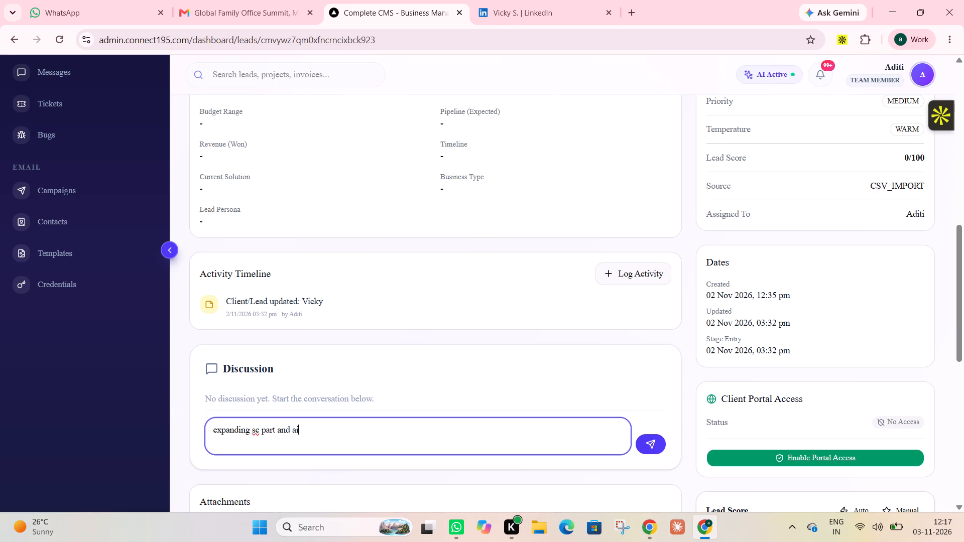
left_click(647, 447)
Select the phone number in the contact information of Vicky's lead record.
scroll(494, 372, "up", 1)
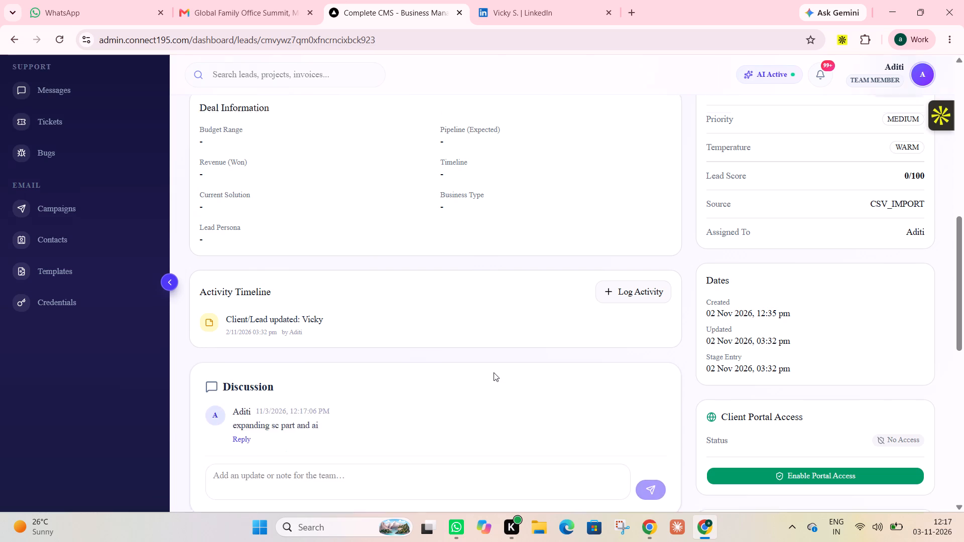
scroll(494, 372, "up", 4)
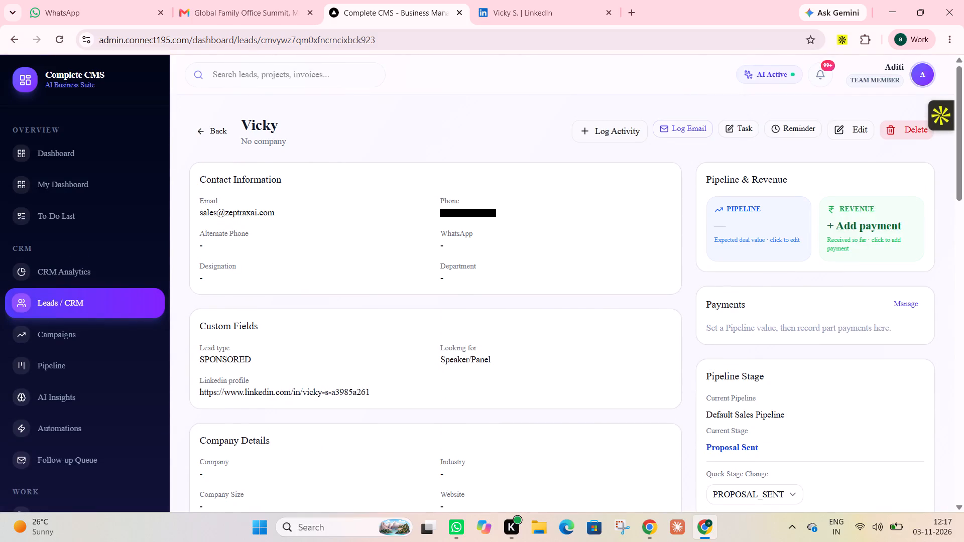
left_click_drag(452, 211, 501, 211)
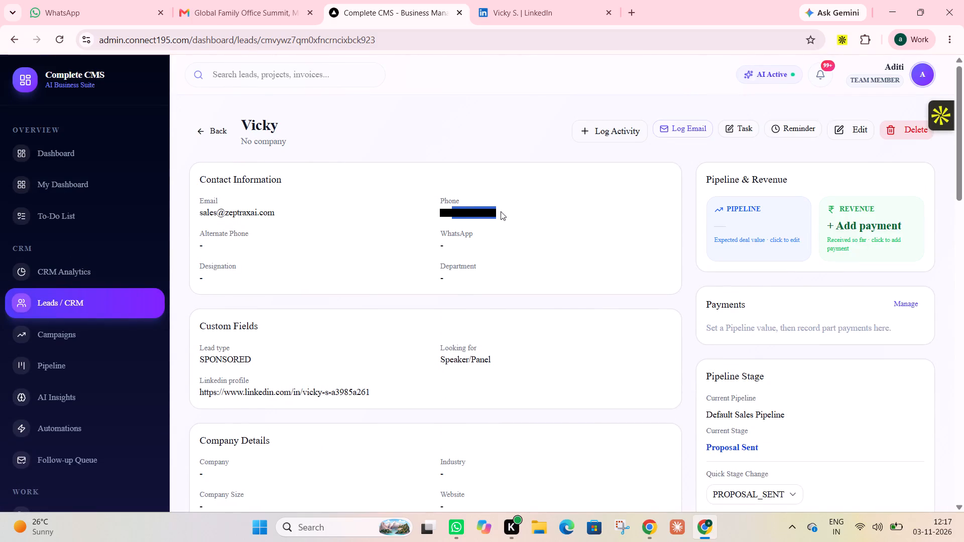
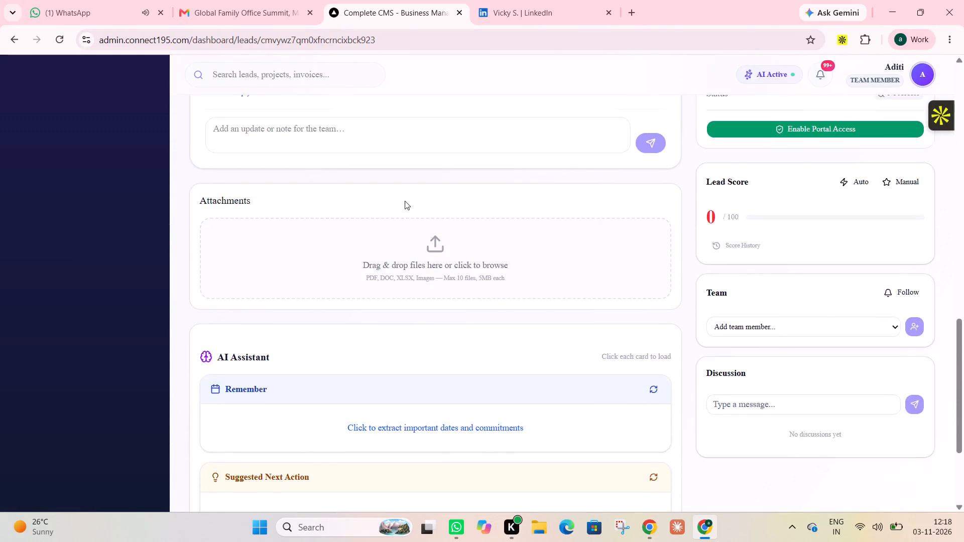
Review the discussion section of Vicky's lead record and switch back to the open LinkedIn profile.
scroll(405, 201, "up", 1)
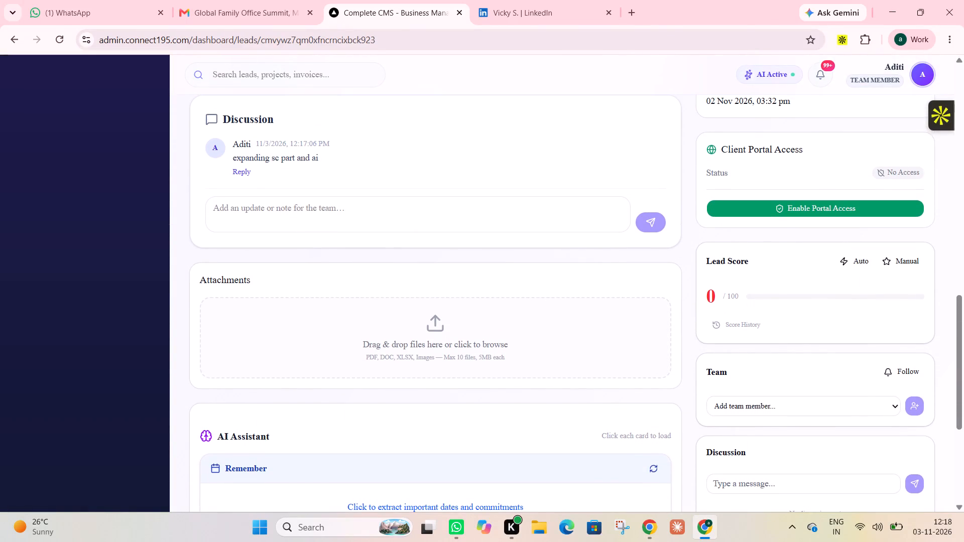
left_click(515, 0)
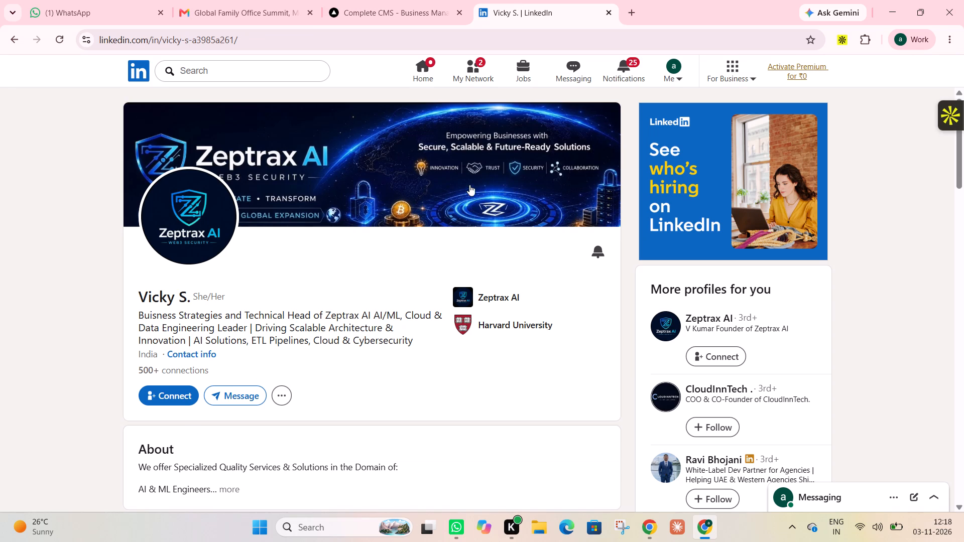
Return to Vicky's lead record and post the note "4-5 delegates" in its discussion.
left_click(383, 0)
left_click(290, 213)
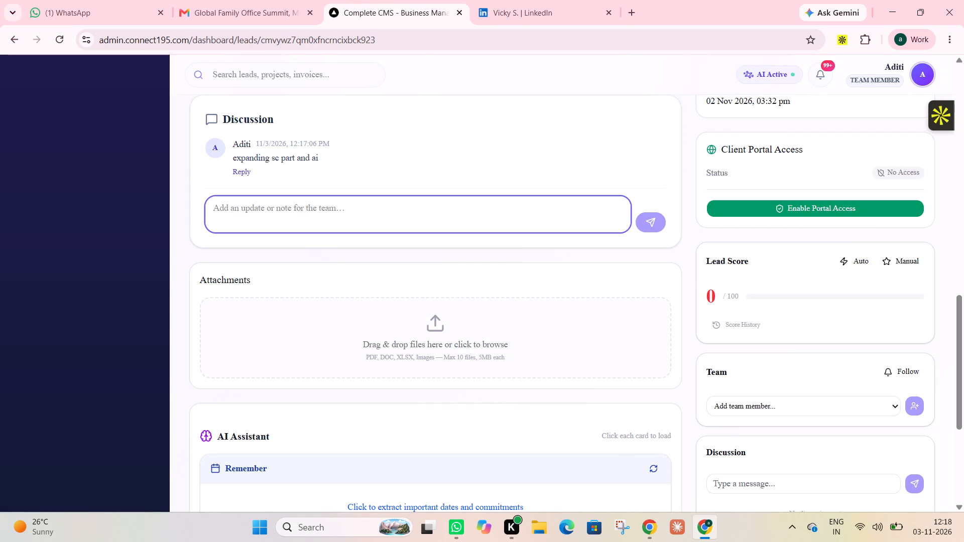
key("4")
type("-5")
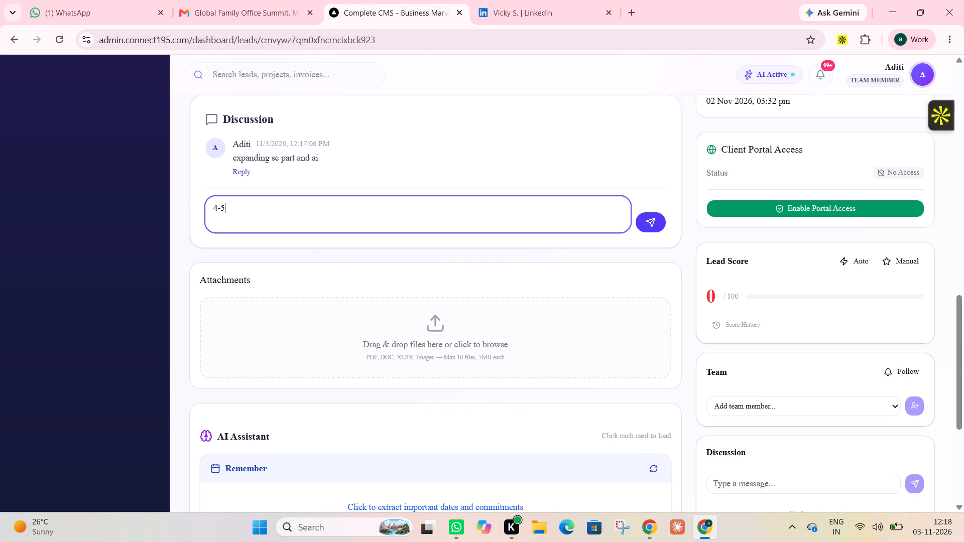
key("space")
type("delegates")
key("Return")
left_click(643, 218)
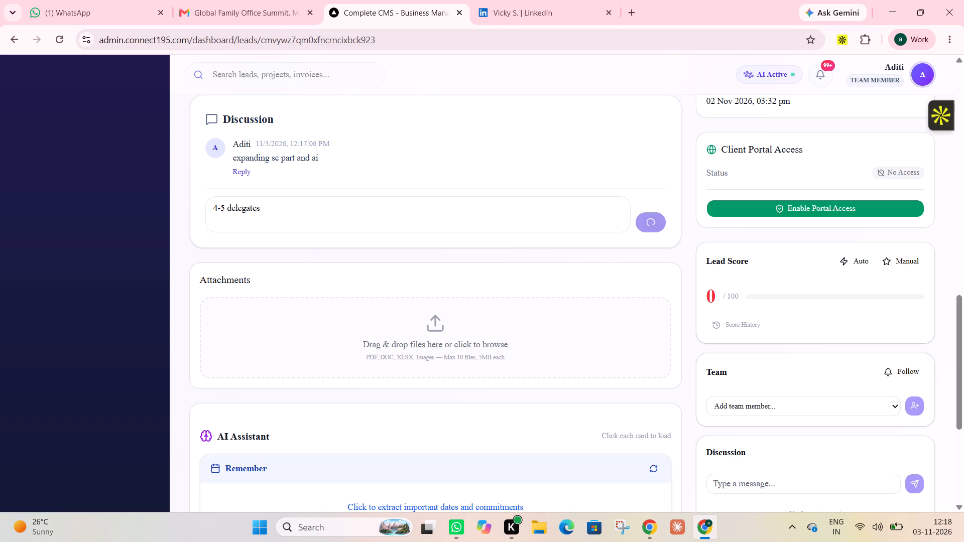
Change the pipeline stage of Vicky's lead record to Negotiation.
scroll(536, 216, "up", 2)
scroll(718, 222, "up", 1)
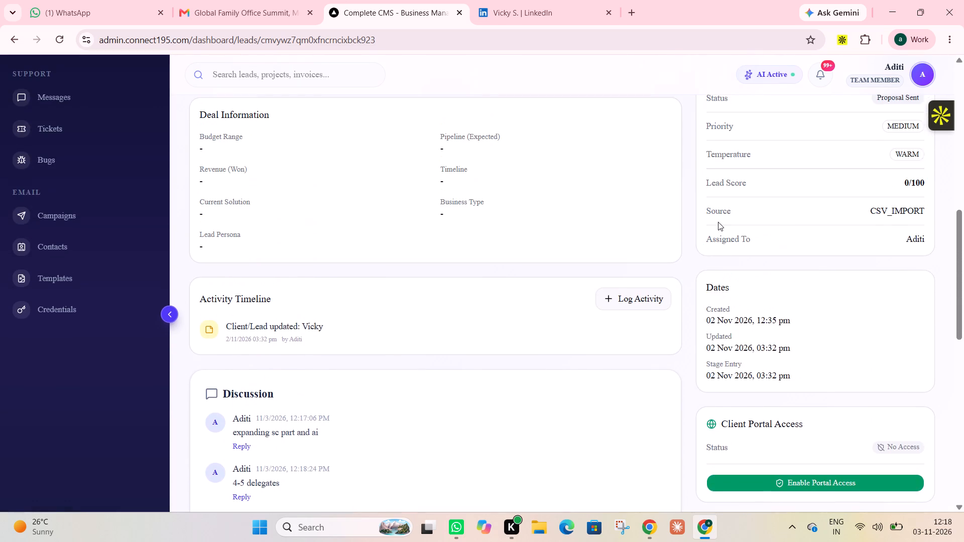
scroll(718, 222, "down", 5)
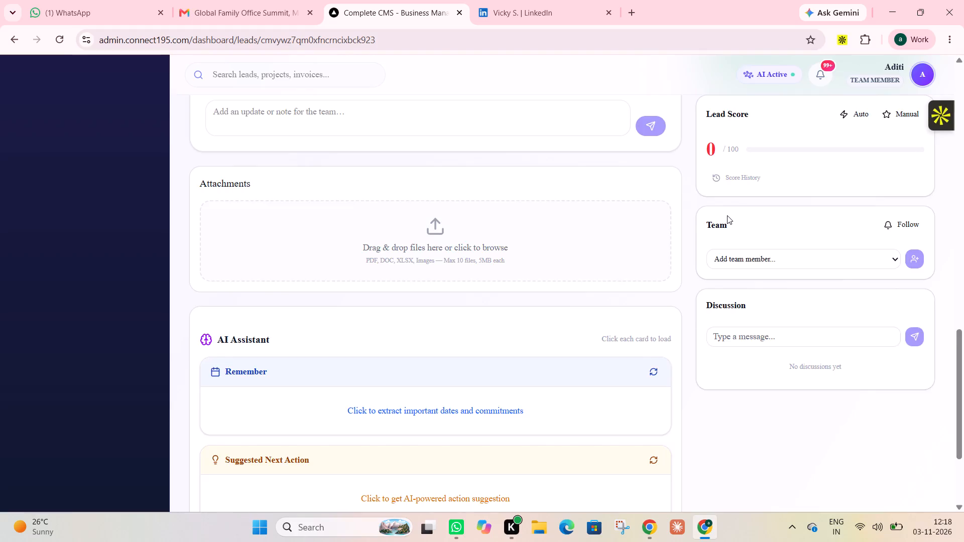
scroll(727, 215, "up", 8)
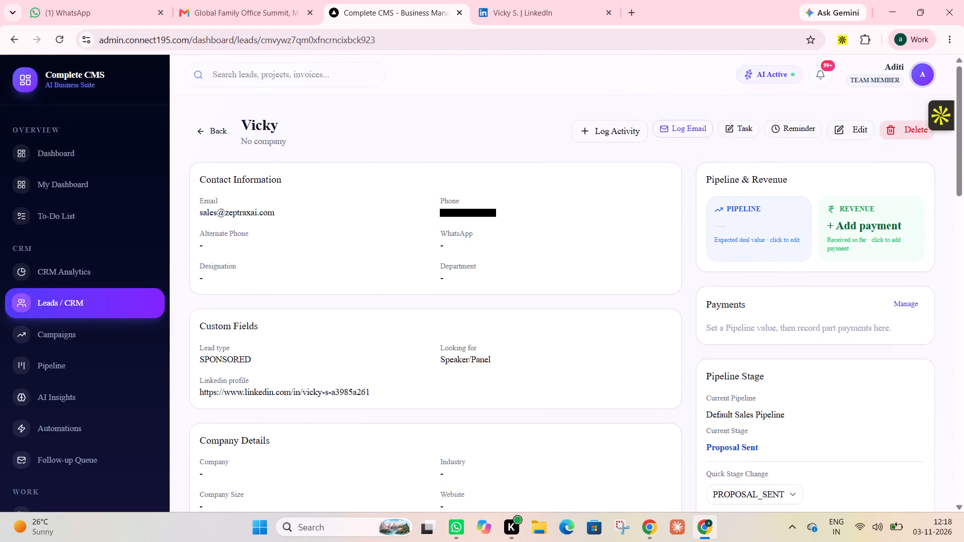
scroll(753, 410, "down", 2)
left_click(727, 339)
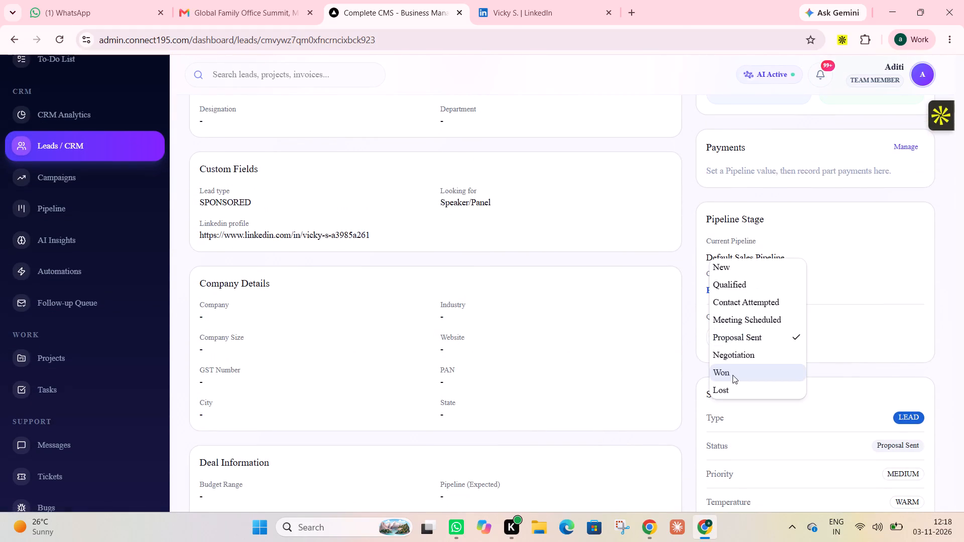
left_click(728, 354)
scroll(515, 328, "up", 3)
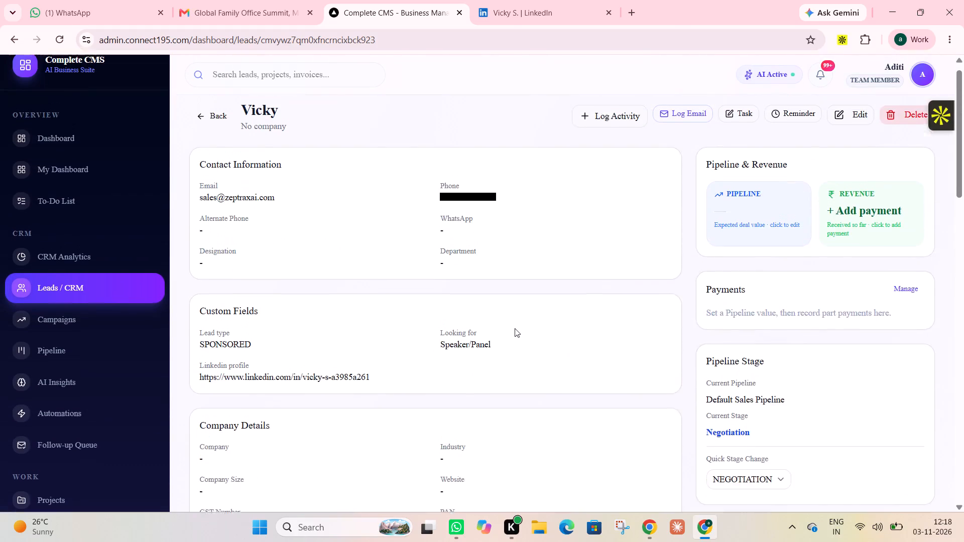
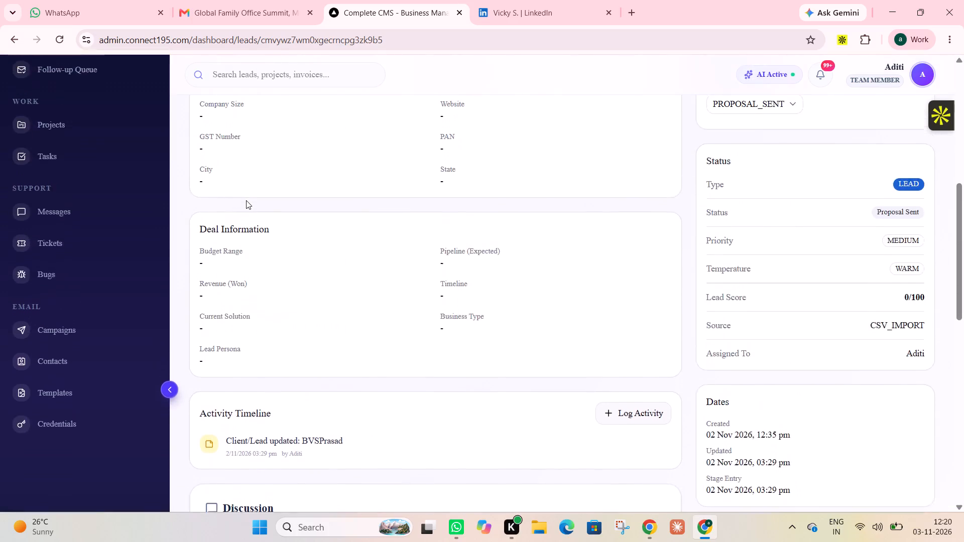
scroll(246, 200, "up", 2)
left_click_drag(196, 326, 396, 333)
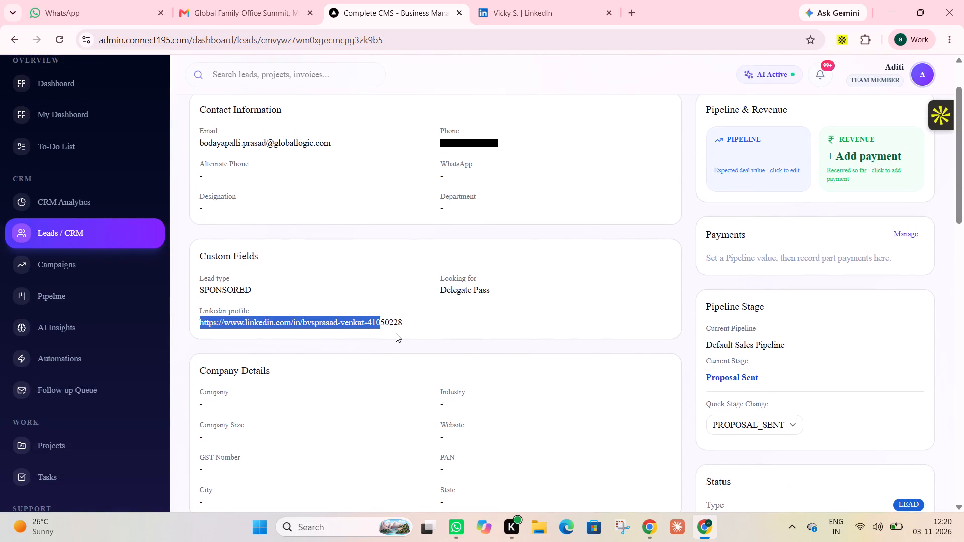
left_click_drag(396, 333, 421, 334)
key("ctrl+c")
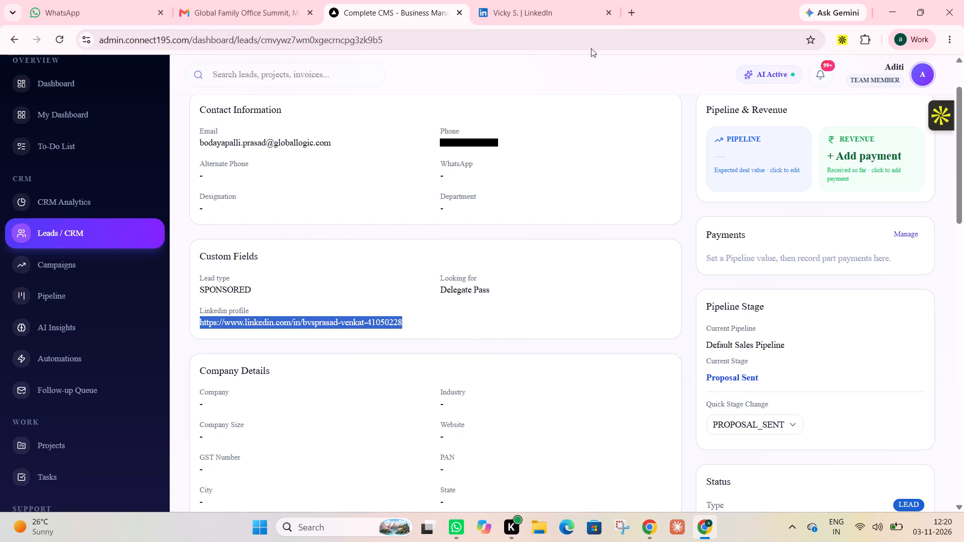
left_click(639, 5)
key("ctrl+v")
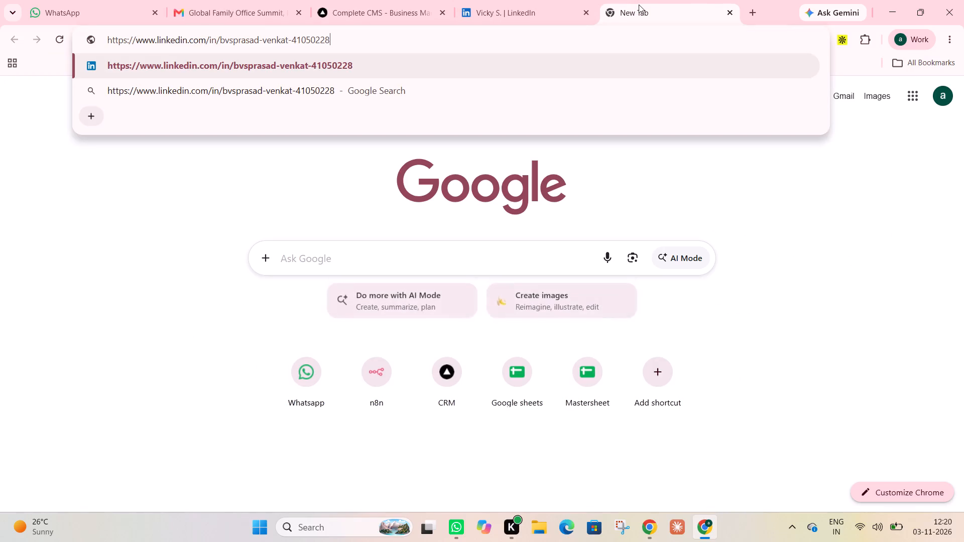
key("Return")
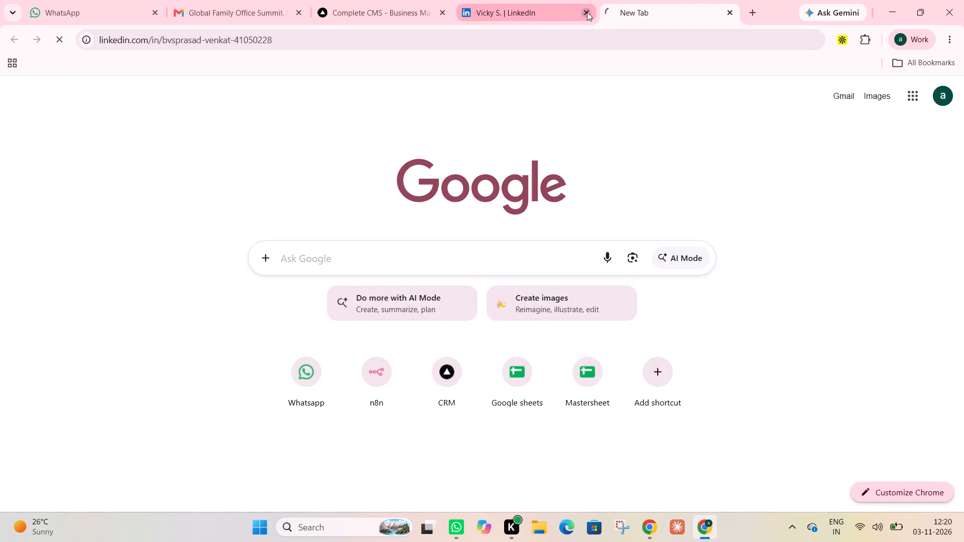
left_click(587, 12)
scroll(493, 201, "down", 1)
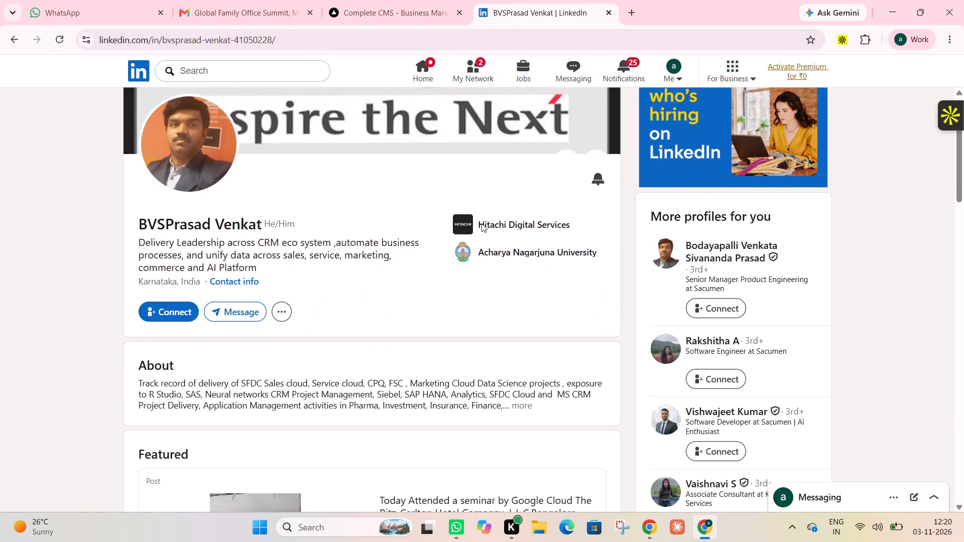
left_click_drag(479, 220, 580, 224)
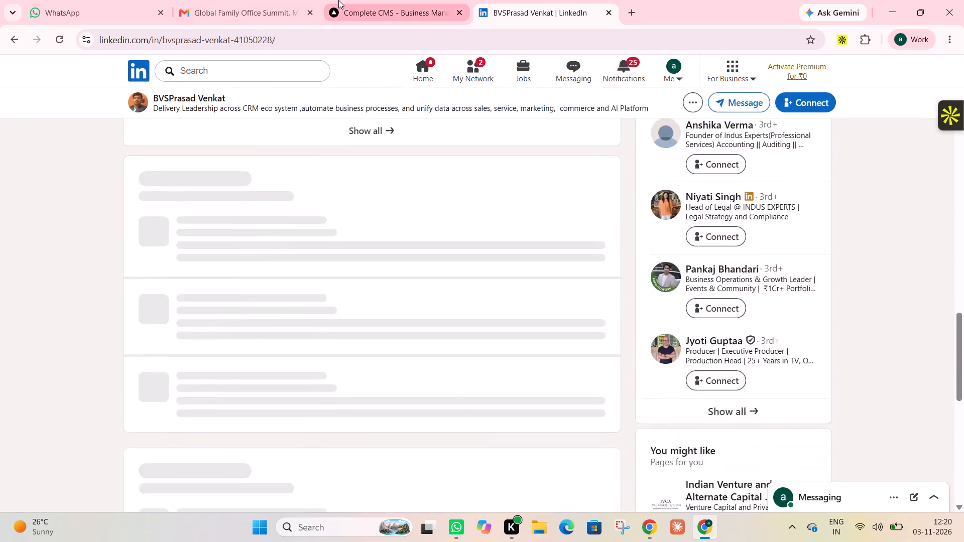
Return to the open lead record in the CRM and select the email address, then the phone number, in its contact information.
left_click(338, 0)
scroll(316, 213, "up", 2)
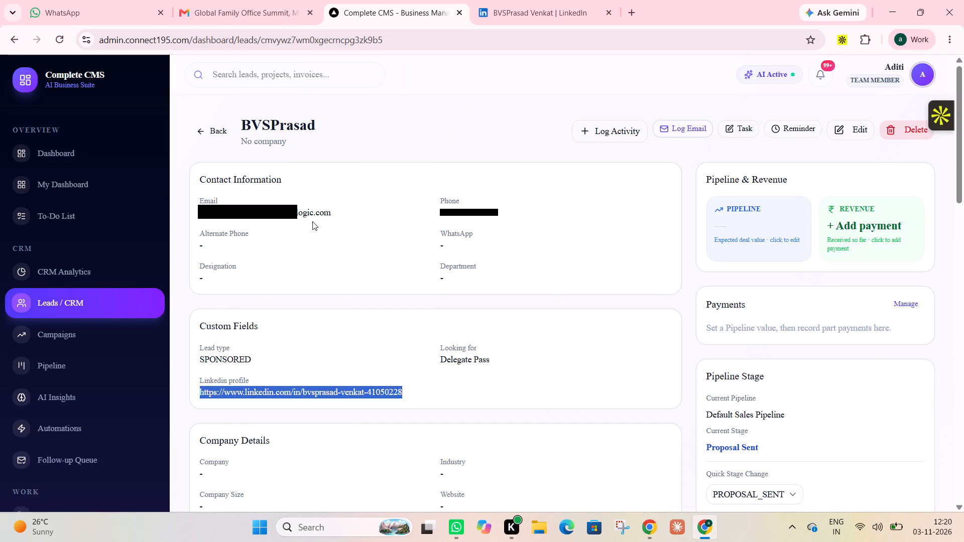
scroll(312, 221, "down", 1)
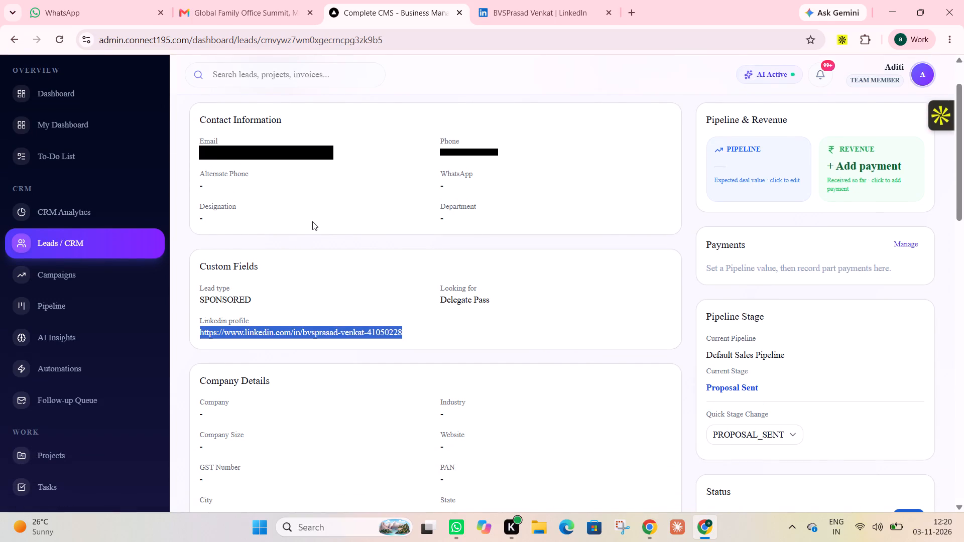
scroll(312, 221, "up", 1)
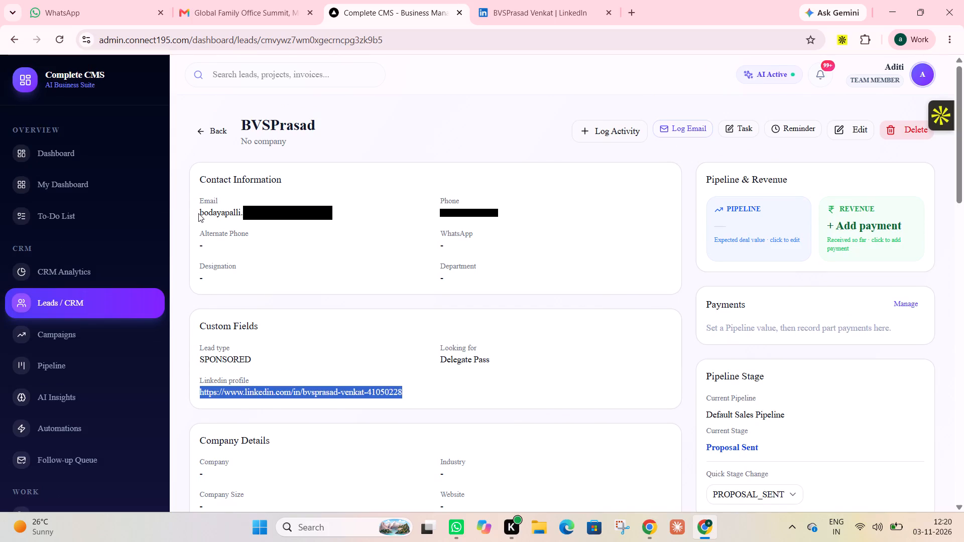
left_click_drag(198, 213, 337, 216)
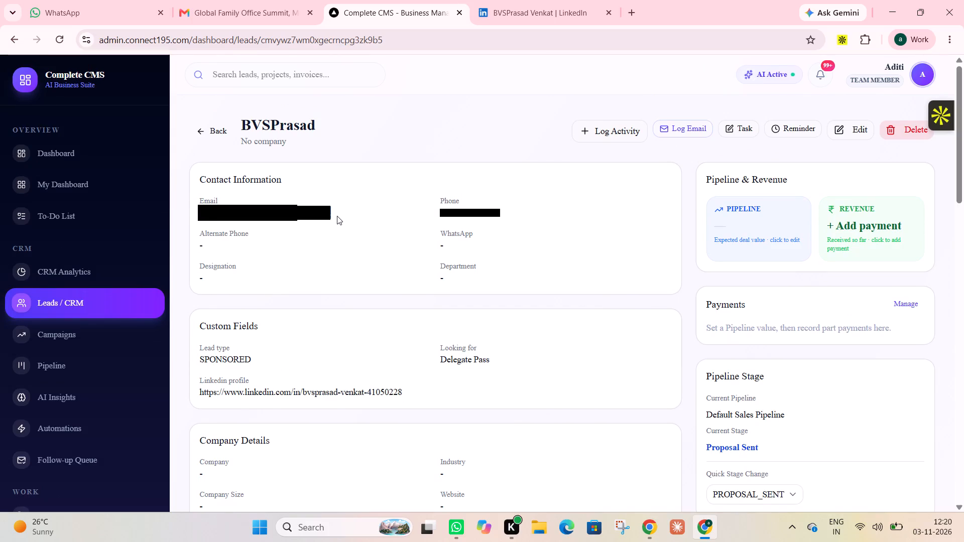
left_click_drag(412, 217, 450, 219)
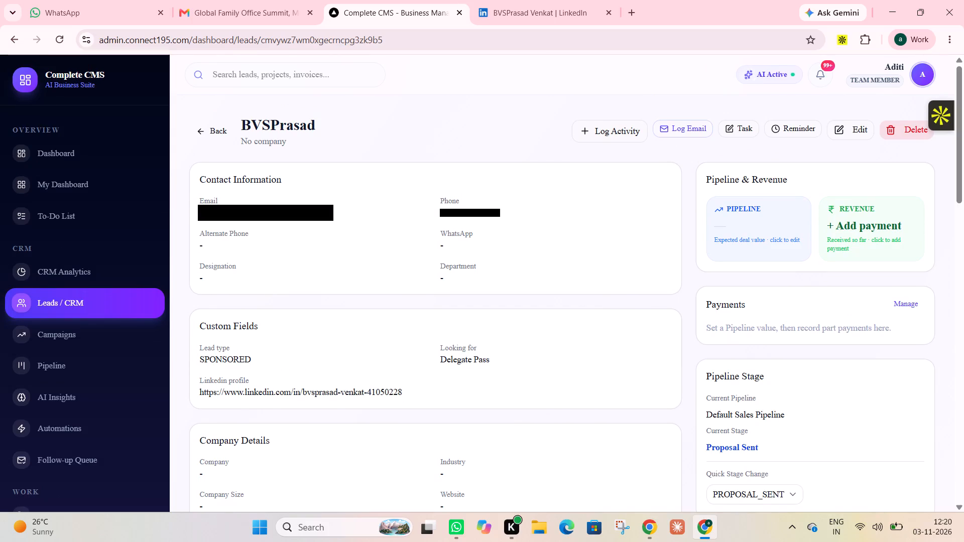
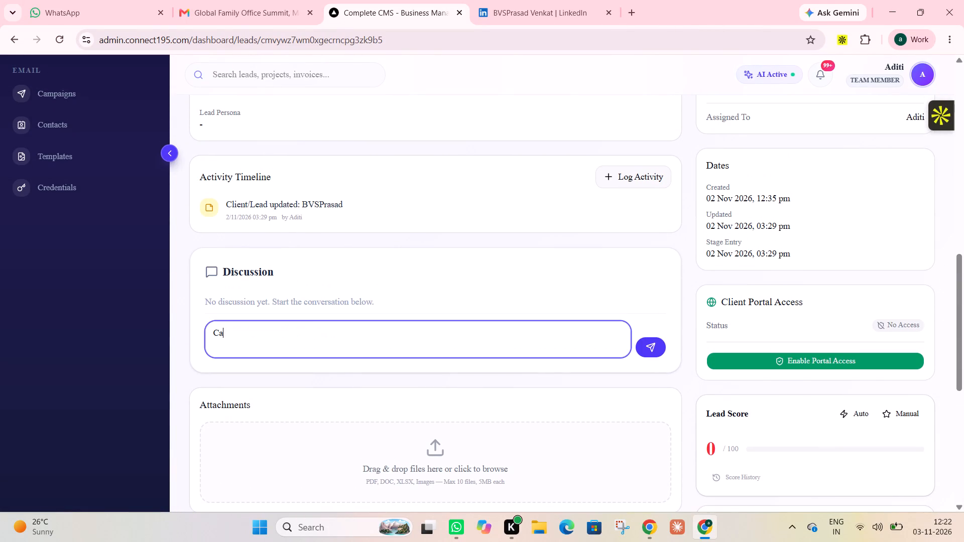
Complete the discussion note in the current lead's record so it reads "Call at 5pm for confirmation.".
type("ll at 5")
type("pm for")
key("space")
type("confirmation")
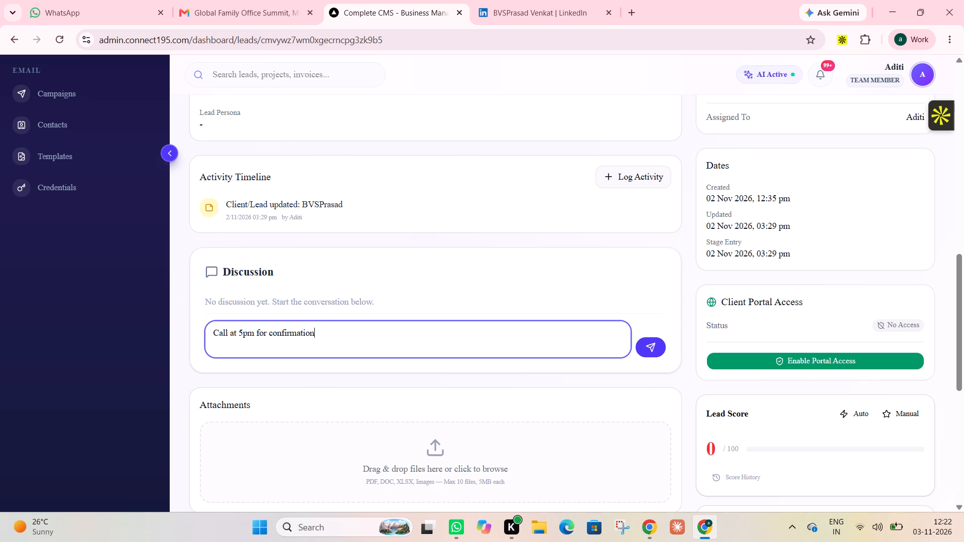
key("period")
Change the current lead's pipeline stage to Meeting Scheduled.
scroll(735, 297, "up", 4)
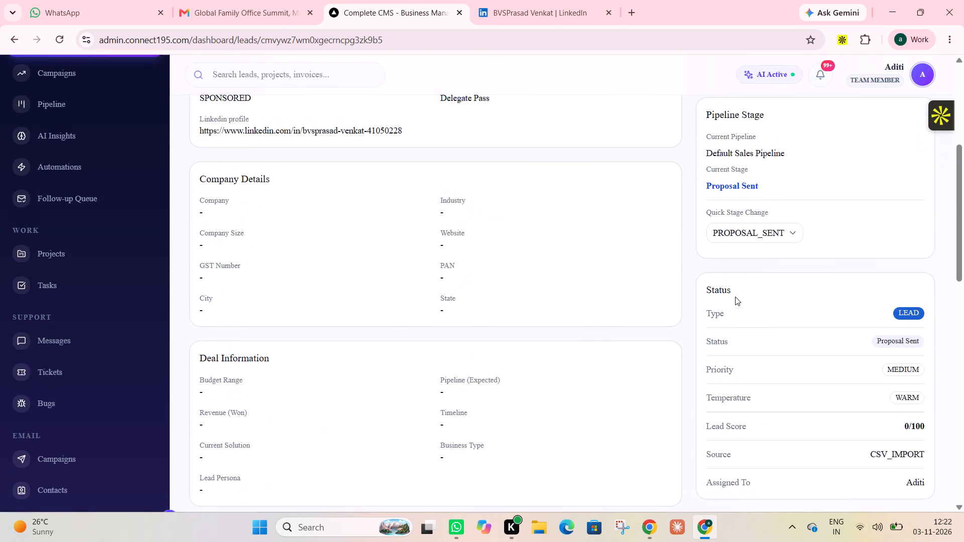
scroll(735, 297, "up", 1)
left_click(756, 224)
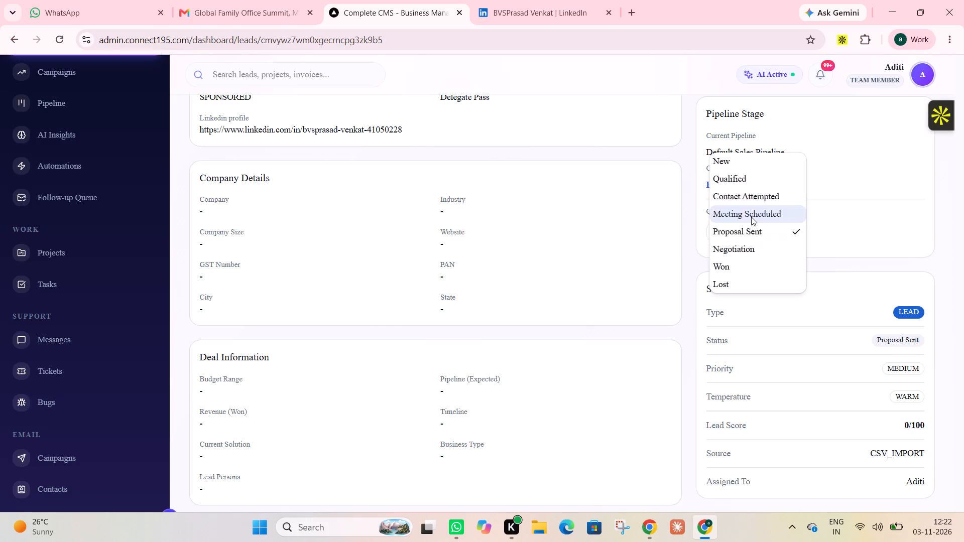
left_click(751, 217)
Post the drafted note "Call at 5pm for confirmation." to the lead's discussion.
scroll(459, 401, "down", 4)
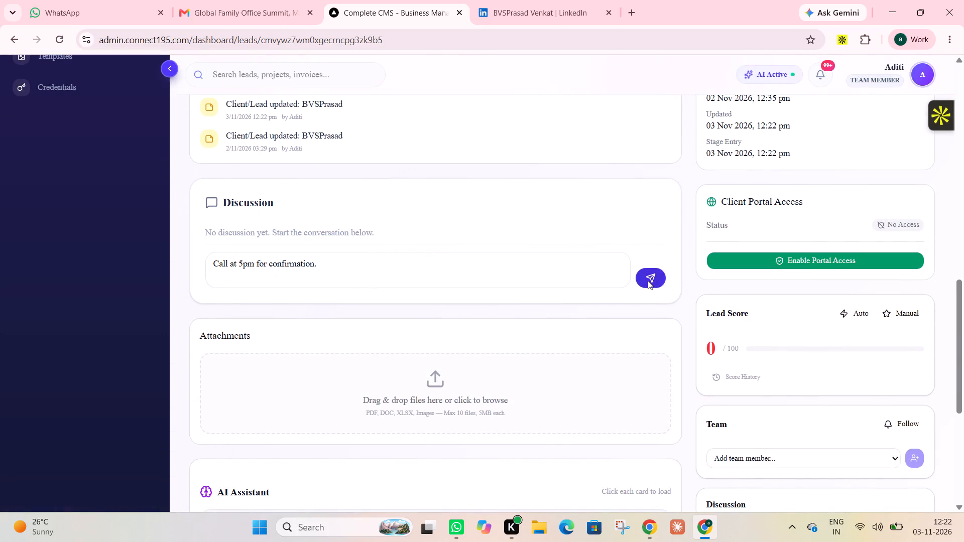
left_click(656, 281)
Return to the campaign's Proposal Sent lead list and open Praful's lead record.
scroll(473, 274, "up", 8)
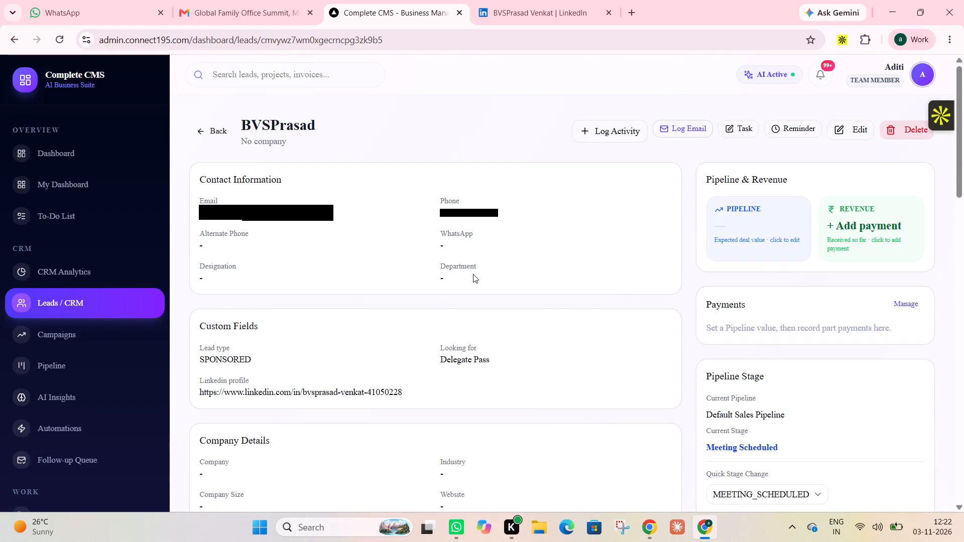
left_click(206, 131)
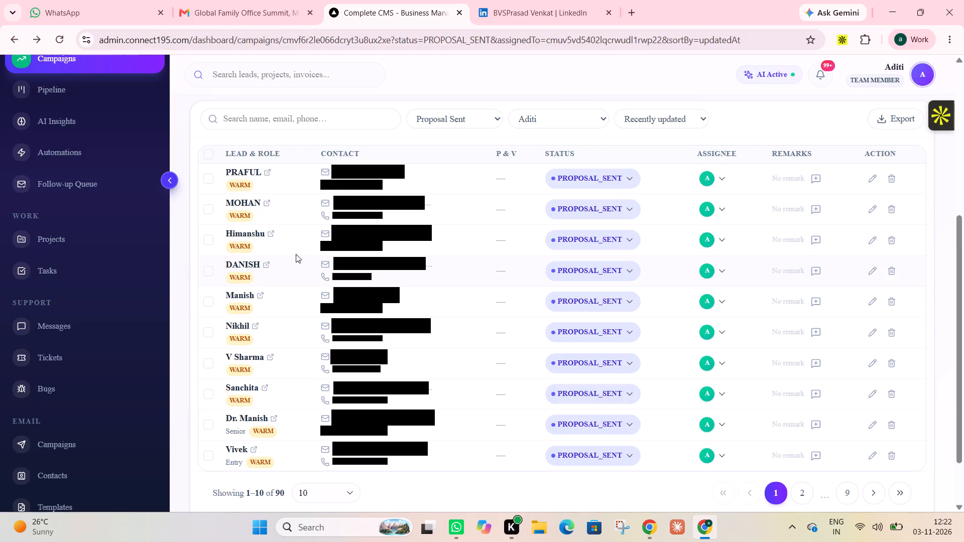
left_click(248, 168)
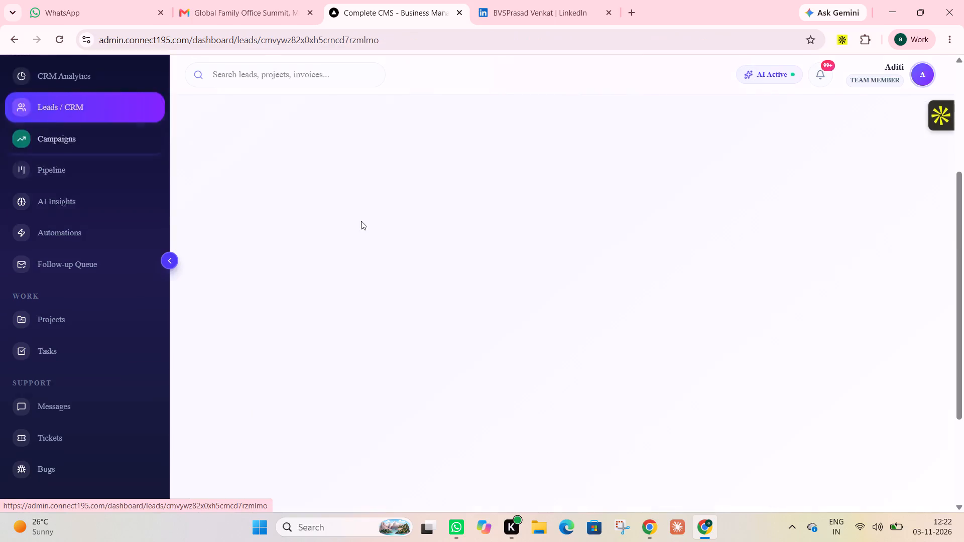
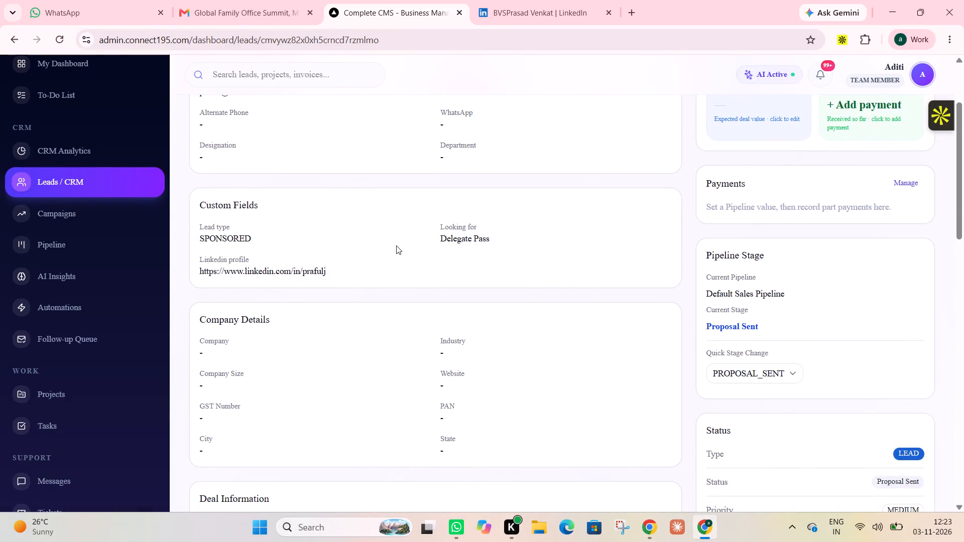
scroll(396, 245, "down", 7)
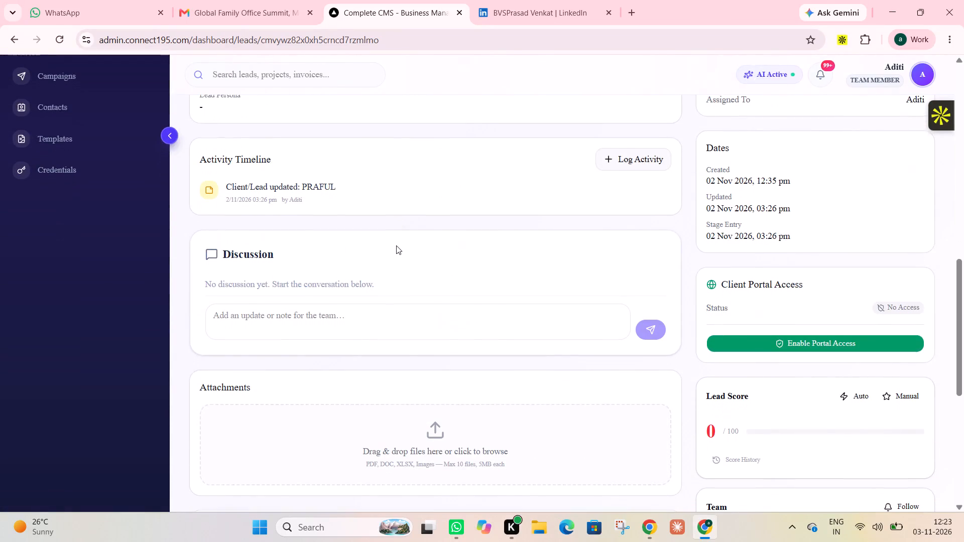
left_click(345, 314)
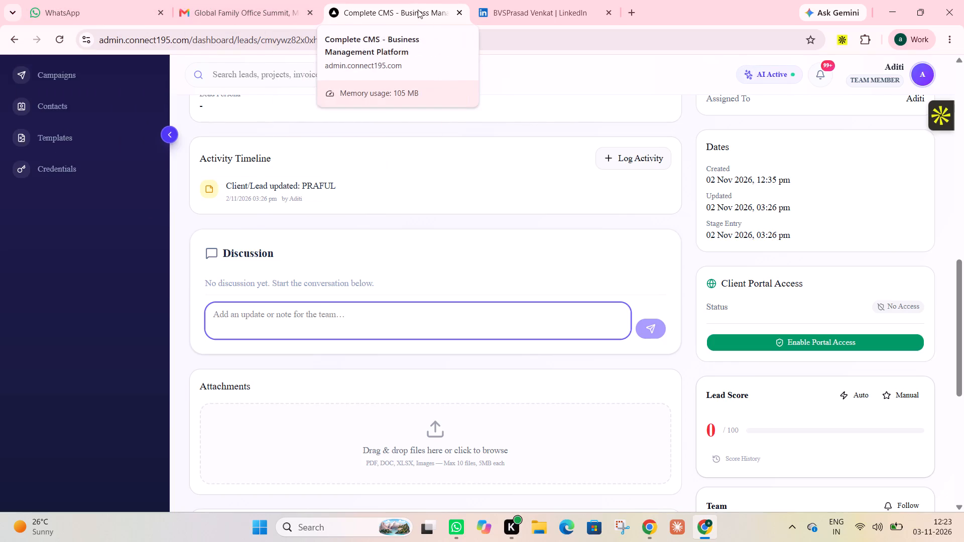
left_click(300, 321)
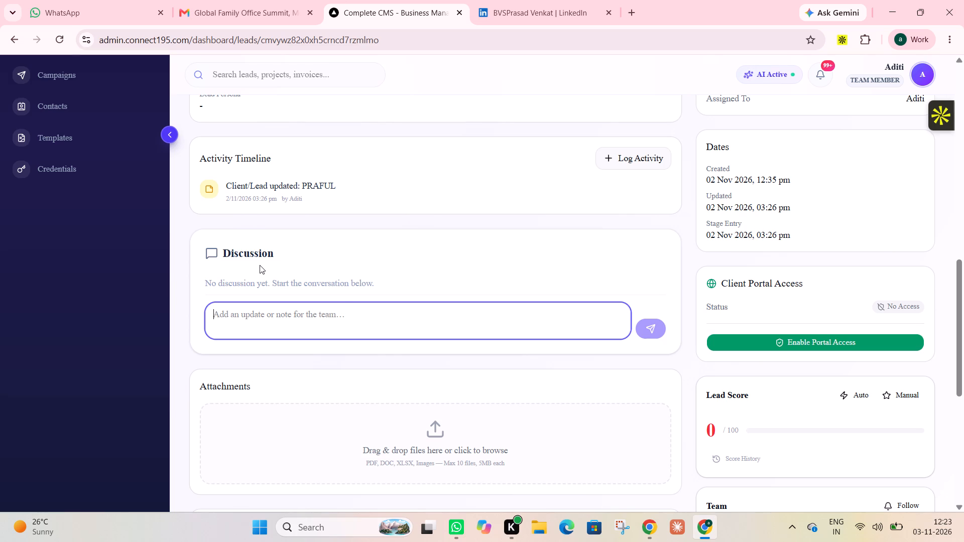
Open the LinkedIn profile listed in Praful's custom fields in a new tab and check his company.
scroll(260, 265, "up", 5)
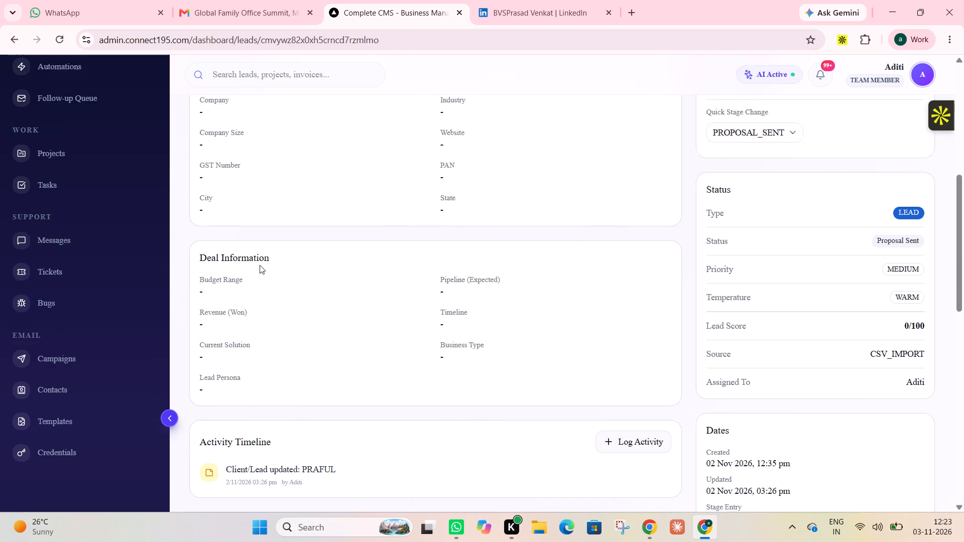
scroll(260, 265, "up", 2)
left_click_drag(197, 193, 333, 203)
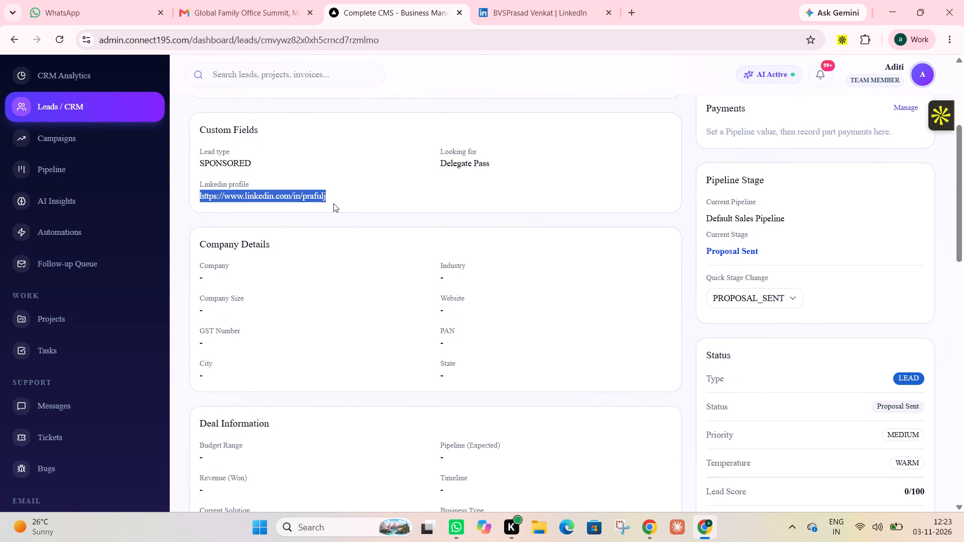
left_click_drag(333, 203, 335, 204)
key("ctrl+c")
left_click(628, 15)
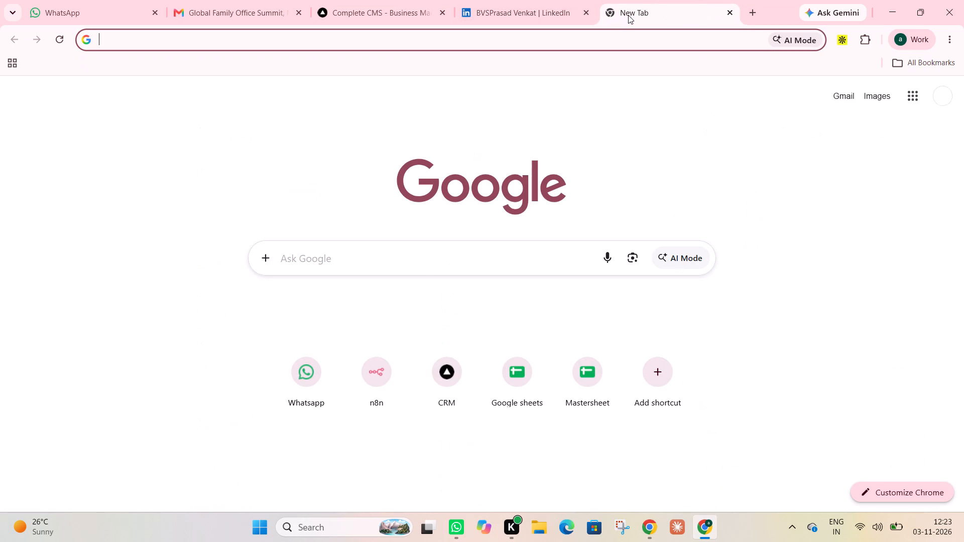
key("ctrl+v")
key("Return")
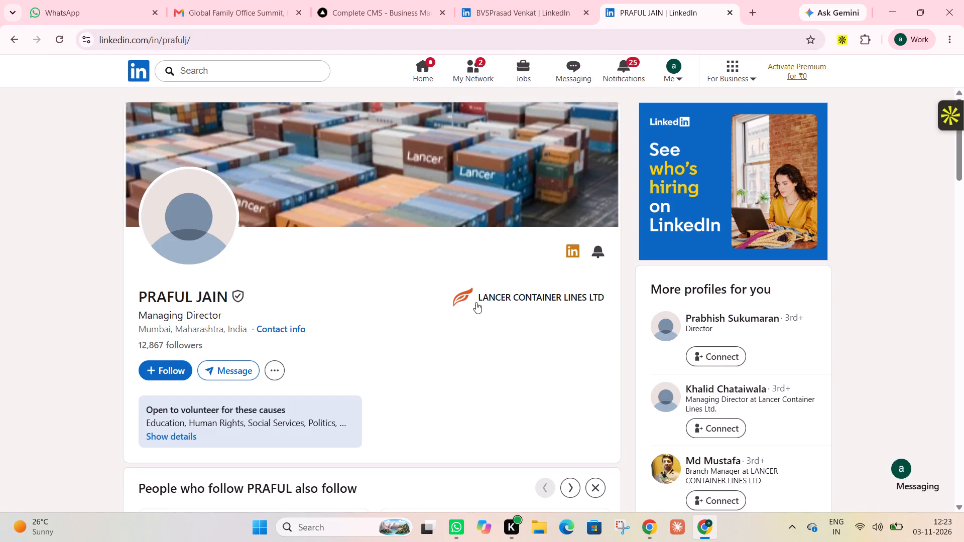
left_click_drag(478, 298, 610, 307)
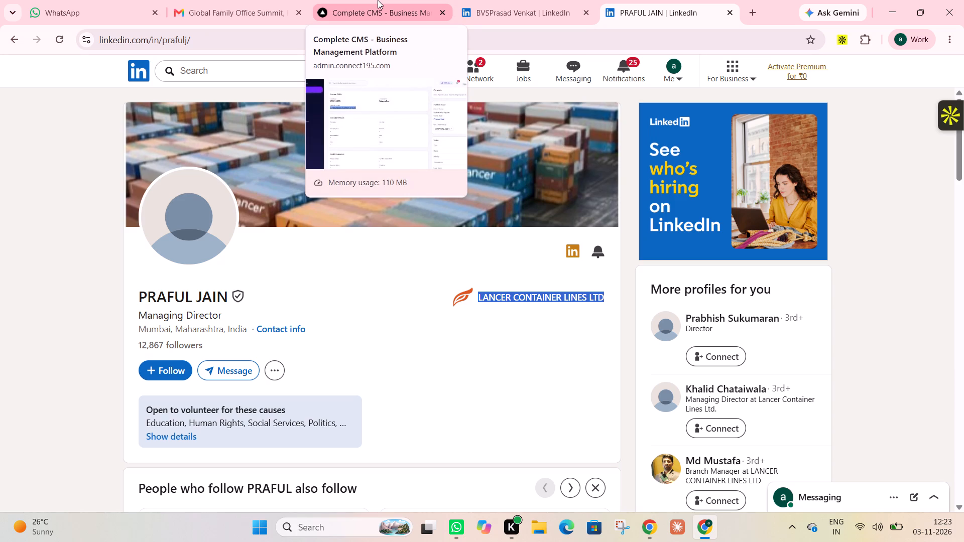
Return to Praful's lead record in Complete CMS and change the pipeline stage to Lost.
left_click(378, 0)
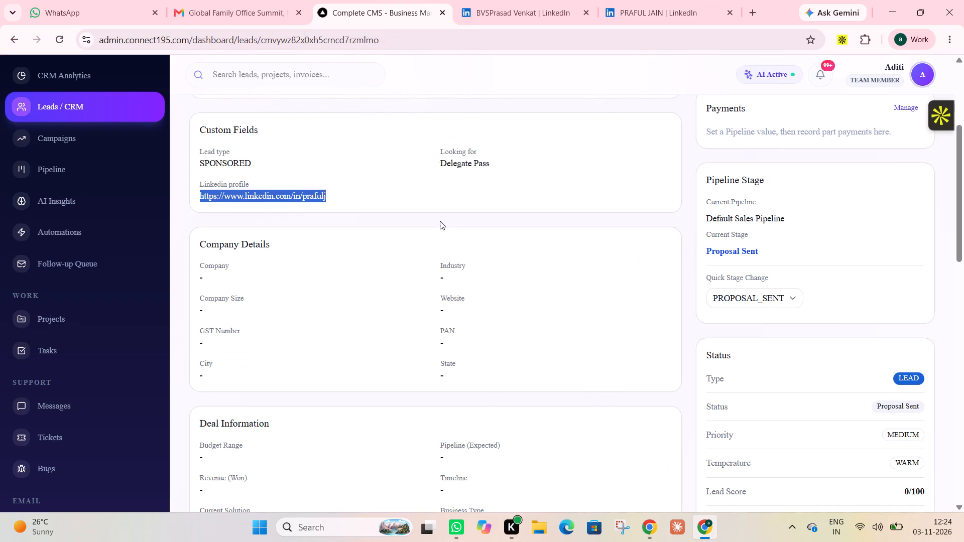
scroll(440, 221, "up", 3)
scroll(440, 221, "down", 2)
left_click(734, 302)
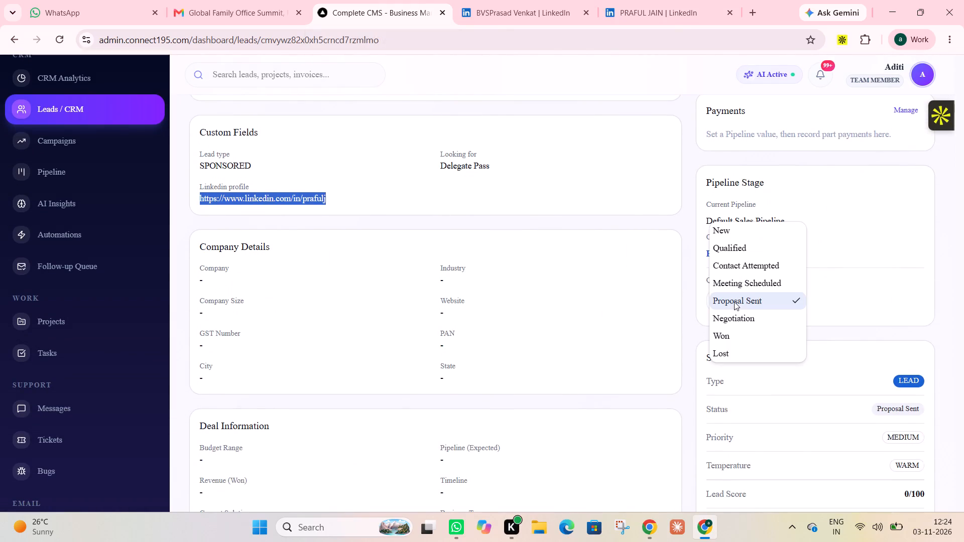
left_click(737, 350)
Post the note "Asking for complementary." to Praful's lead discussion.
scroll(487, 371, "down", 5)
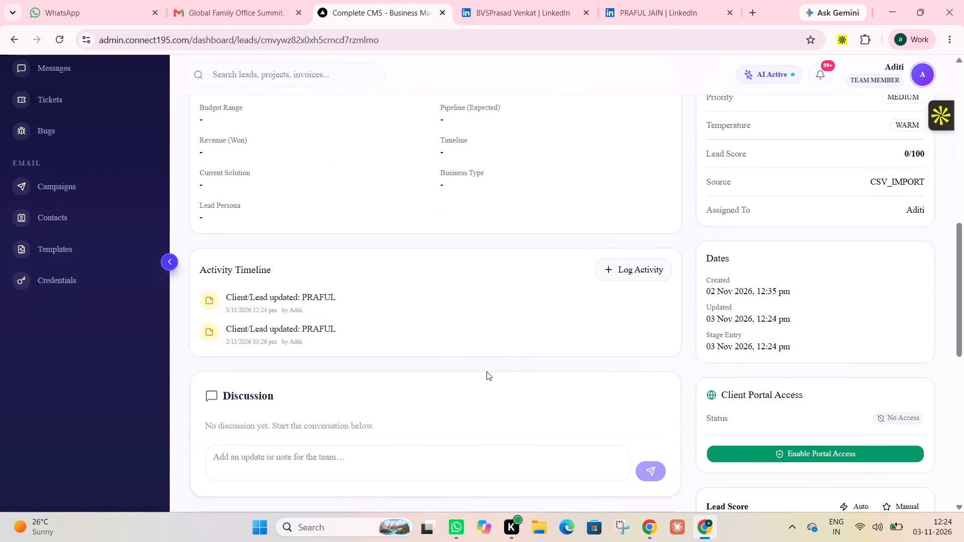
left_click(329, 431)
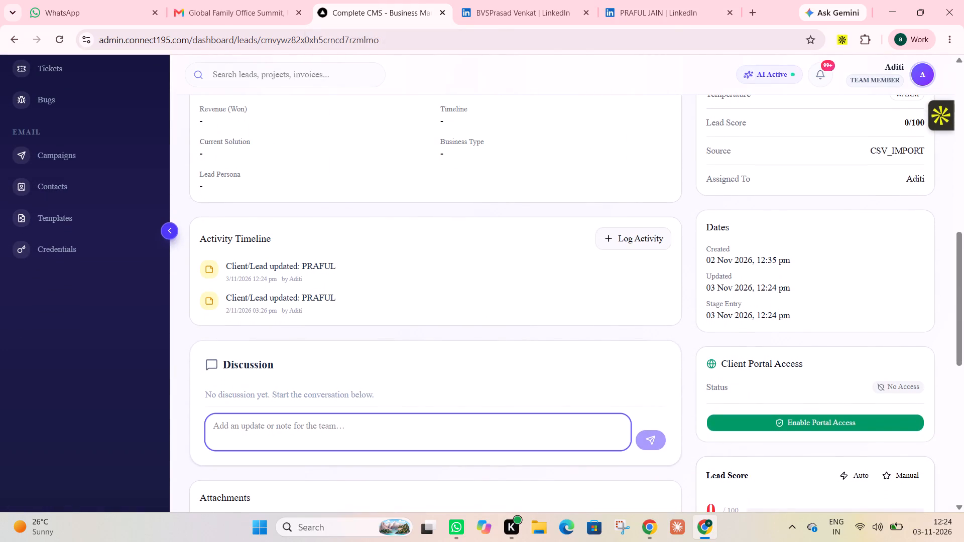
type("Asking foor comple,")
key("BackSpace")
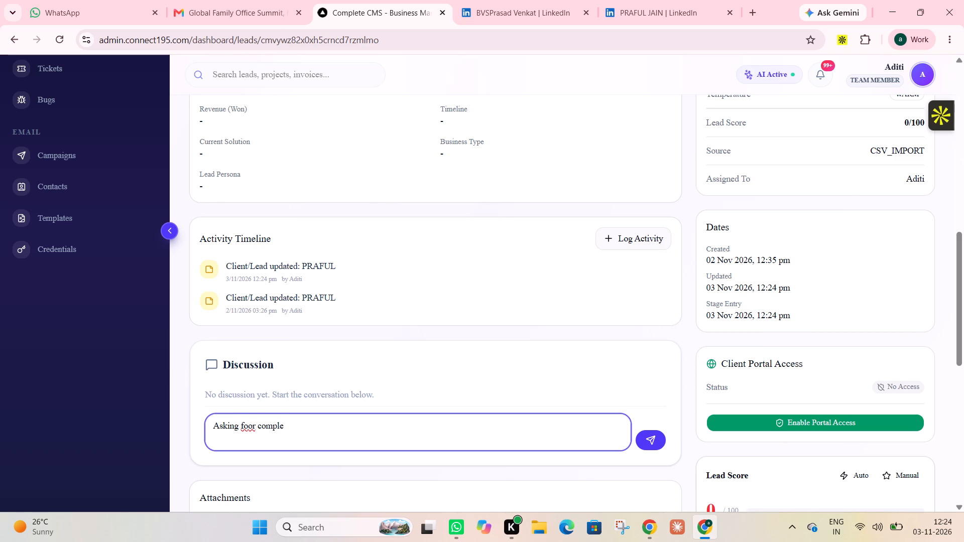
type("mentary")
key("period")
key("Return")
left_click(250, 427)
key("BackSpace")
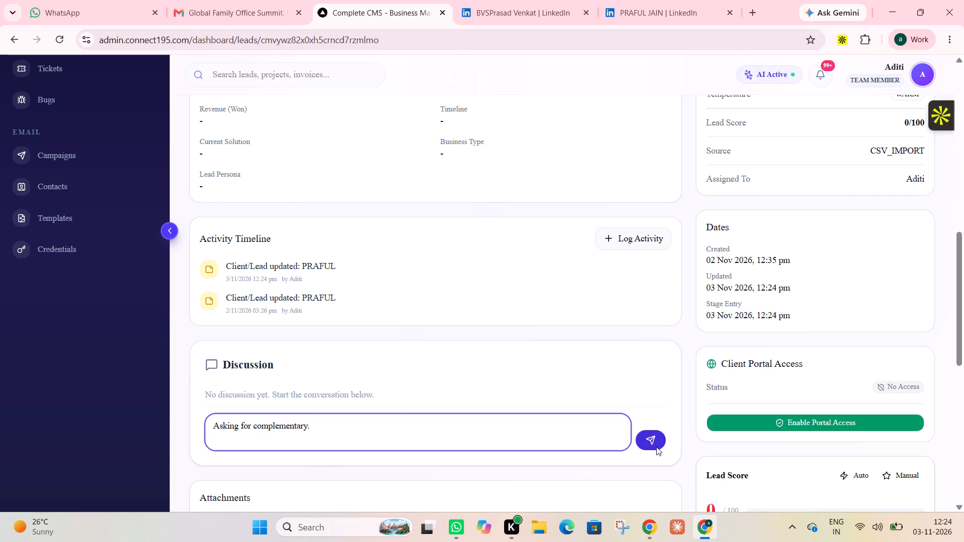
left_click(656, 447)
Switch to Praful's LinkedIn profile and close its tab.
scroll(382, 349, "up", 11)
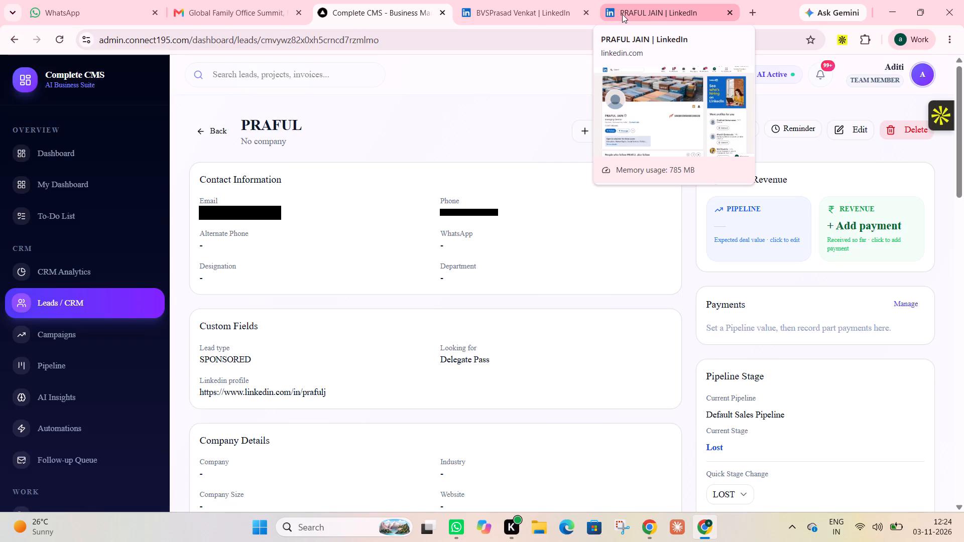
left_click(622, 14)
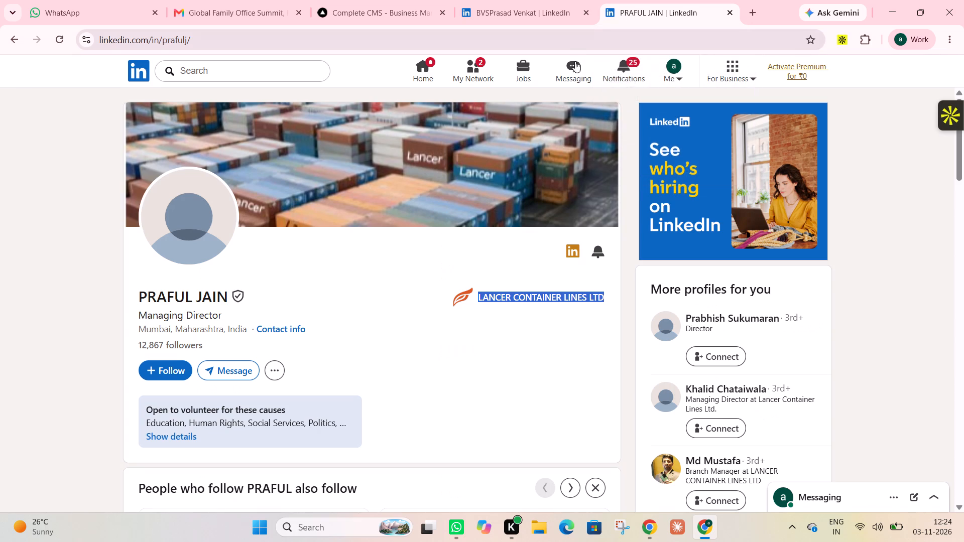
left_click(725, 10)
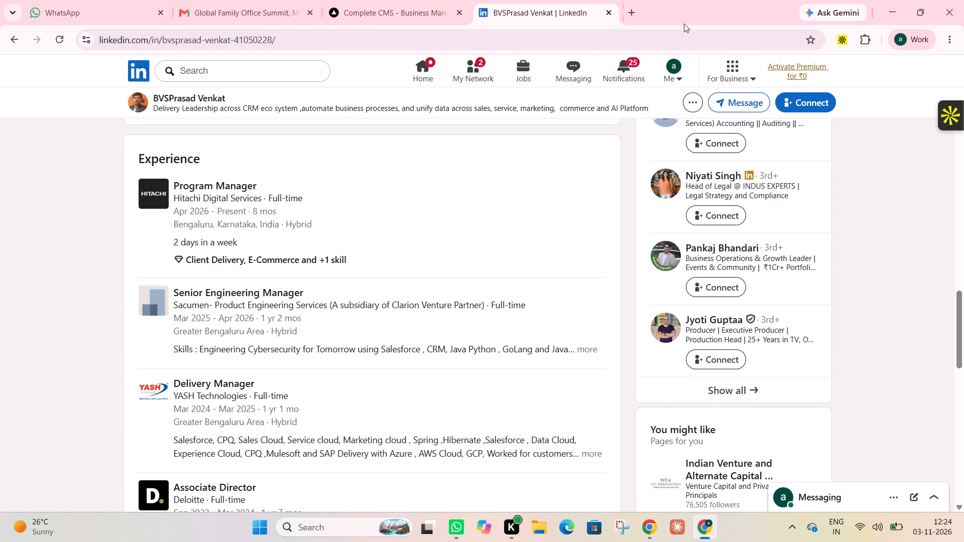
scroll(512, 211, "up", 1)
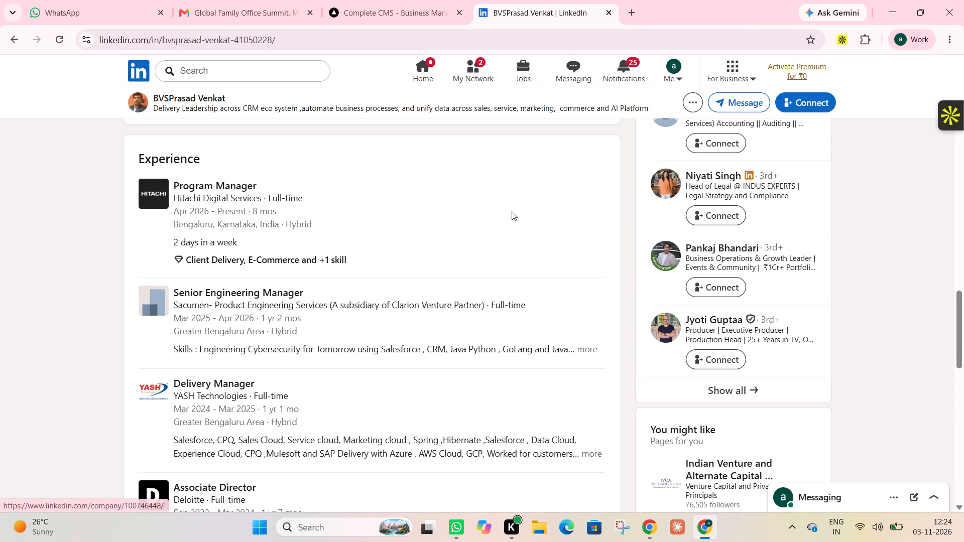
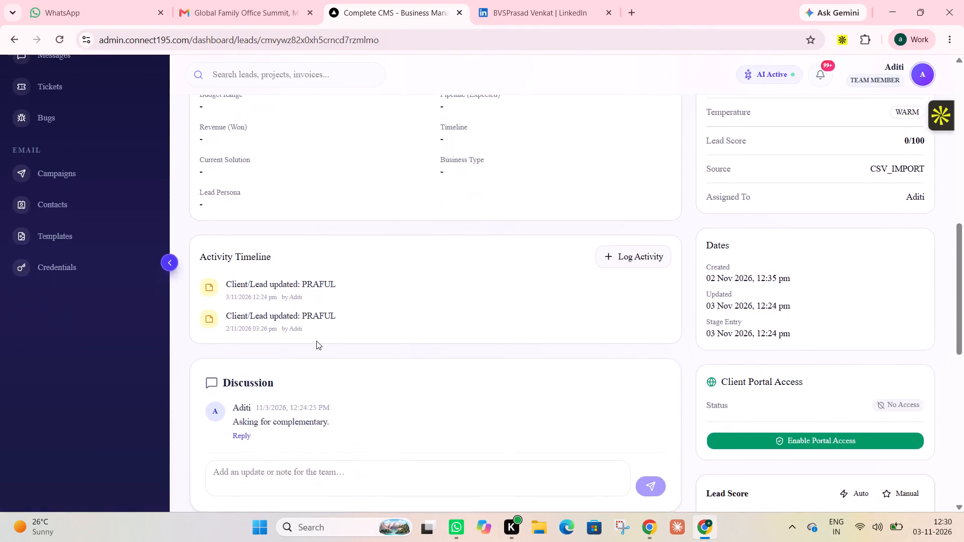
Go back from Praful's record to the campaign's lead list and search it for the copied phone number.
scroll(316, 341, "right", 1)
left_click(205, 131)
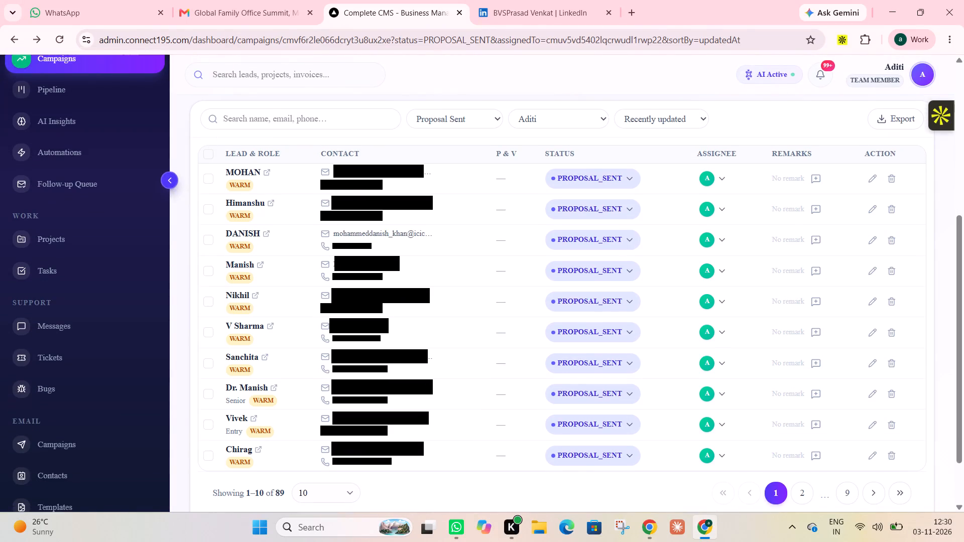
left_click(310, 118)
key("ctrl+v")
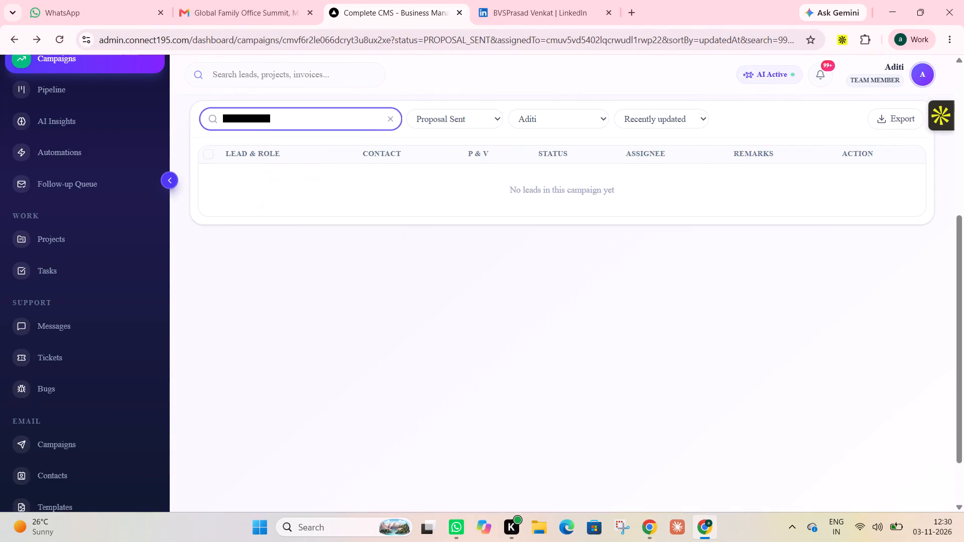
Widen the phone number search to all statuses and all assignees.
left_click(459, 114)
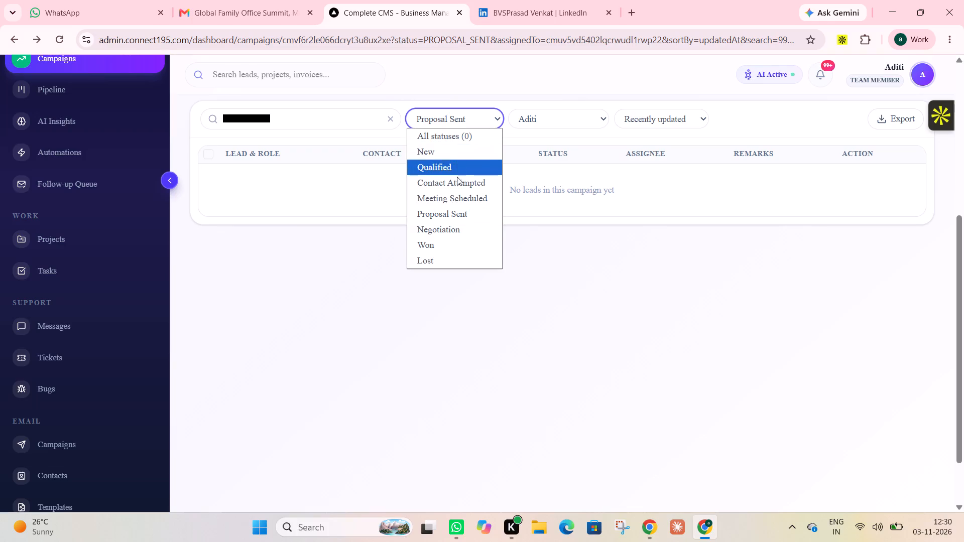
left_click(431, 133)
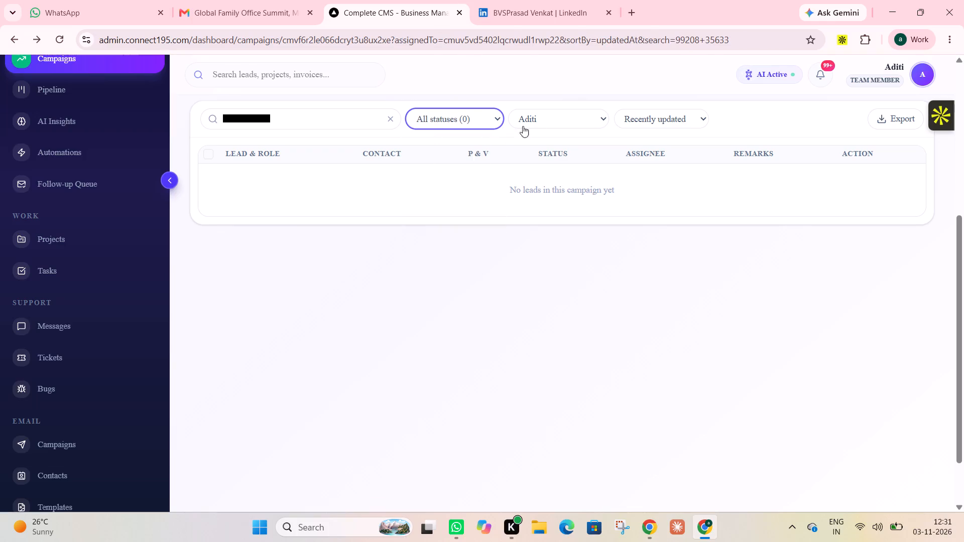
left_click(543, 121)
left_click(541, 128)
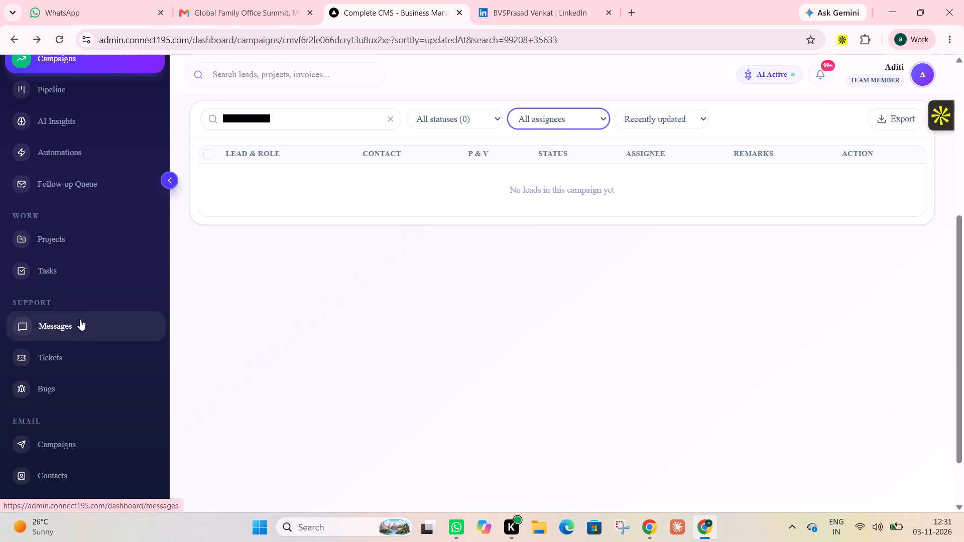
Open the Linkedin-family-office-leads campaign and search its leads for the copied phone number, with the space inside the number removed.
left_click(88, 450)
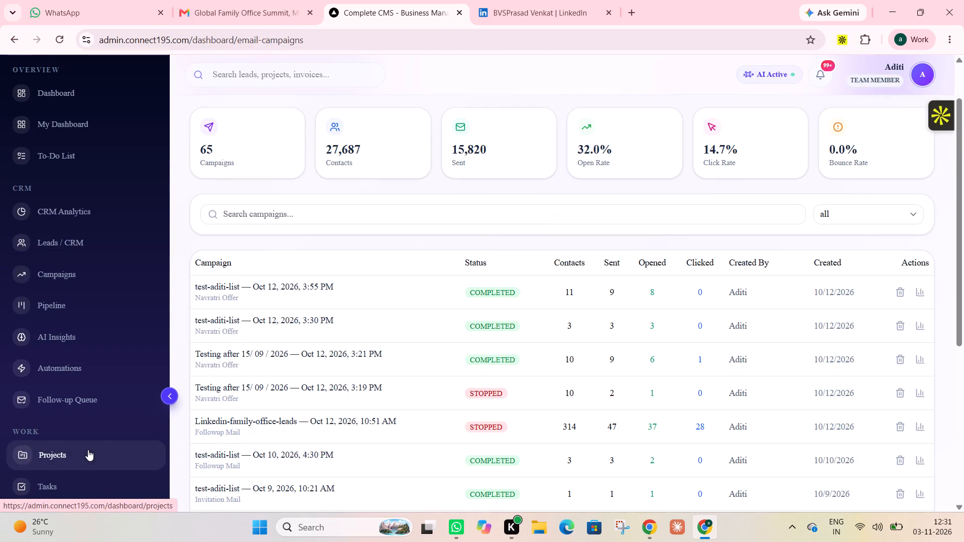
left_click(50, 267)
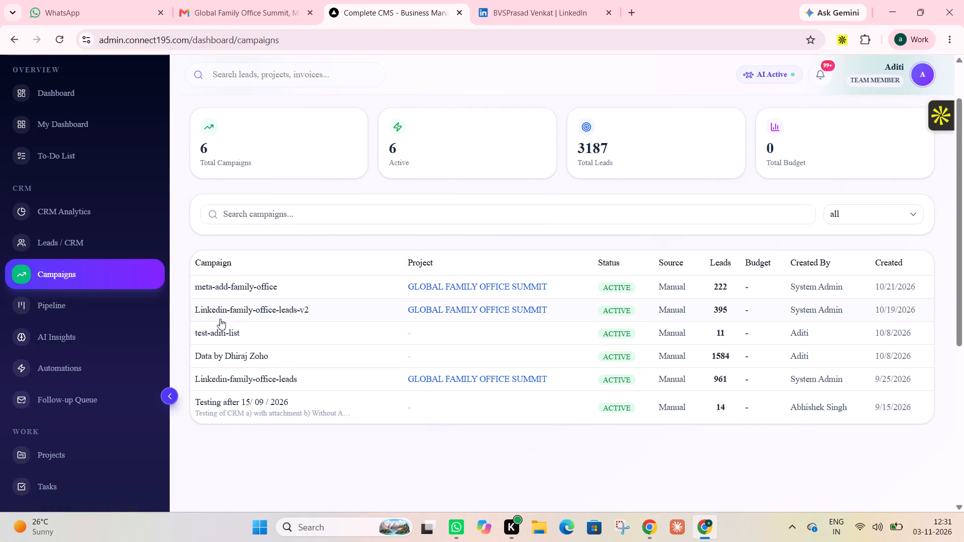
left_click(234, 379)
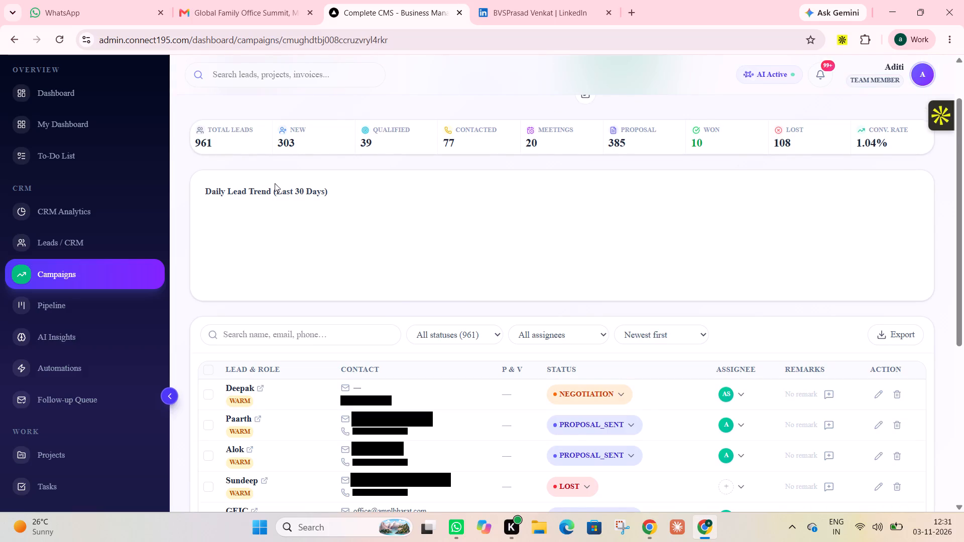
left_click(285, 328)
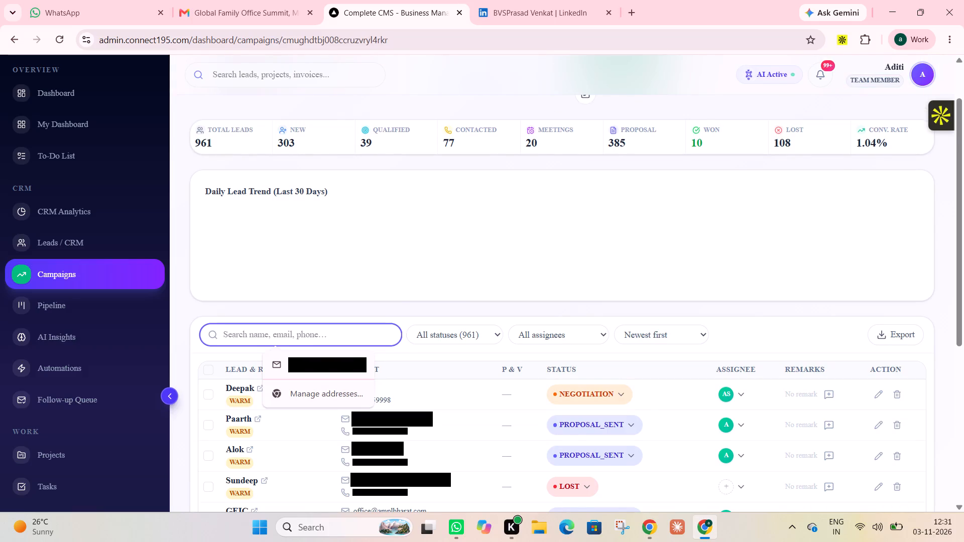
key("ctrl+v")
scroll(285, 328, "down", 1)
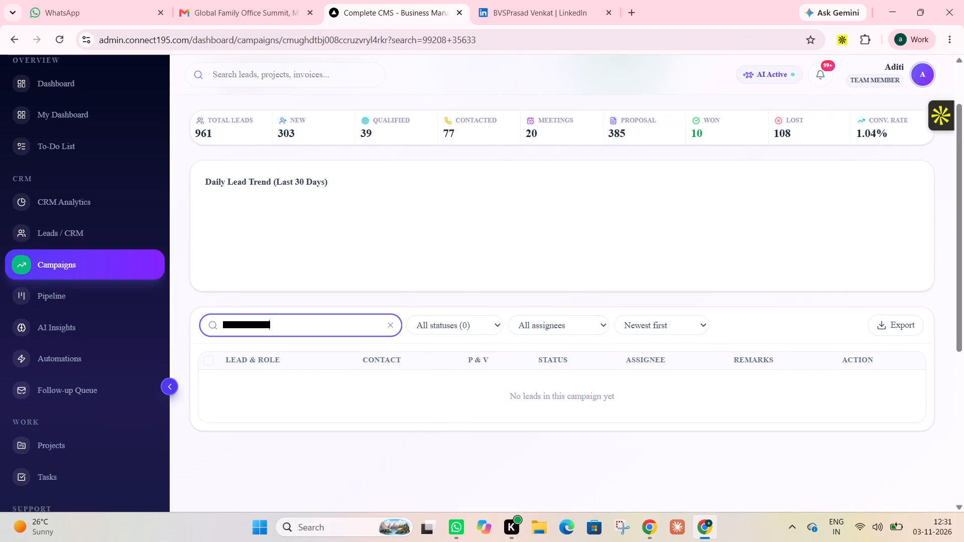
scroll(285, 328, "down", 1)
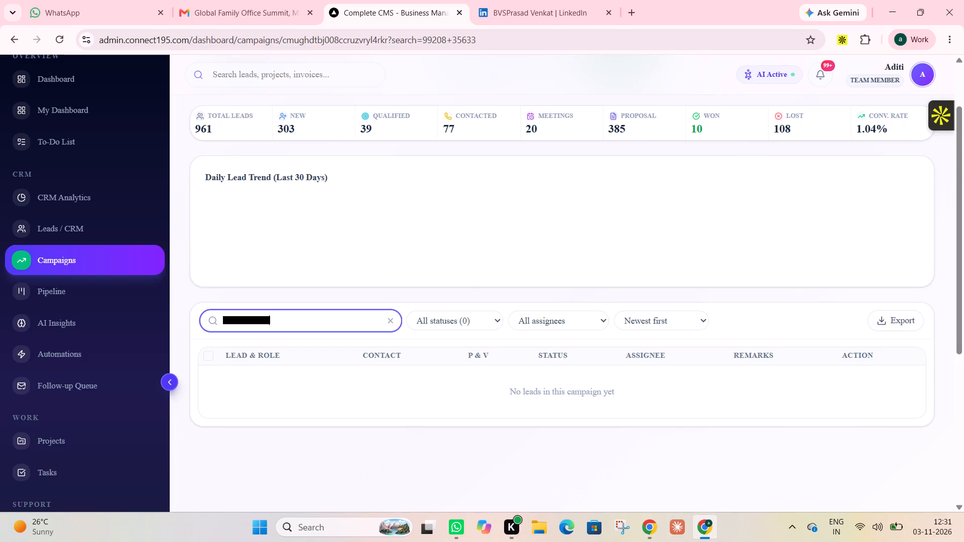
left_click(247, 321)
key("BackSpace")
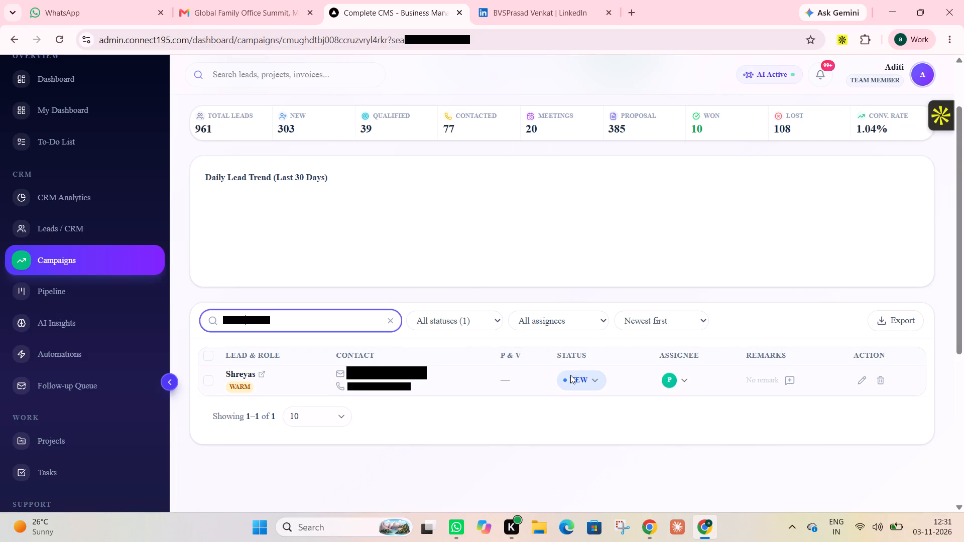
Open the status choices for Shreyas's lead in the campaign's lead list.
left_click(577, 387)
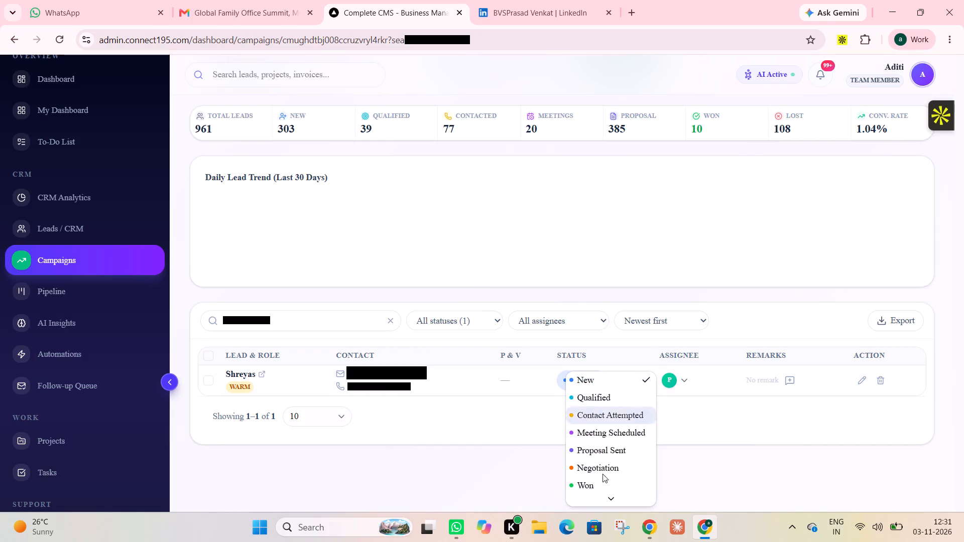
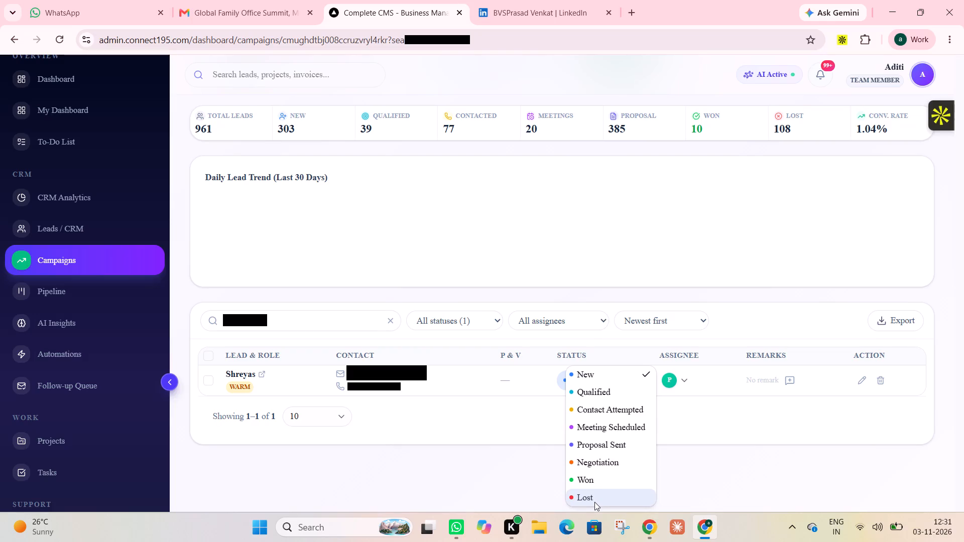
Set the status of Shreyas's lead to Lost in the campaign's lead list.
left_click(594, 502)
Open Shreyas's lead record and post the note "Passing this time" to its discussion.
left_click(257, 375)
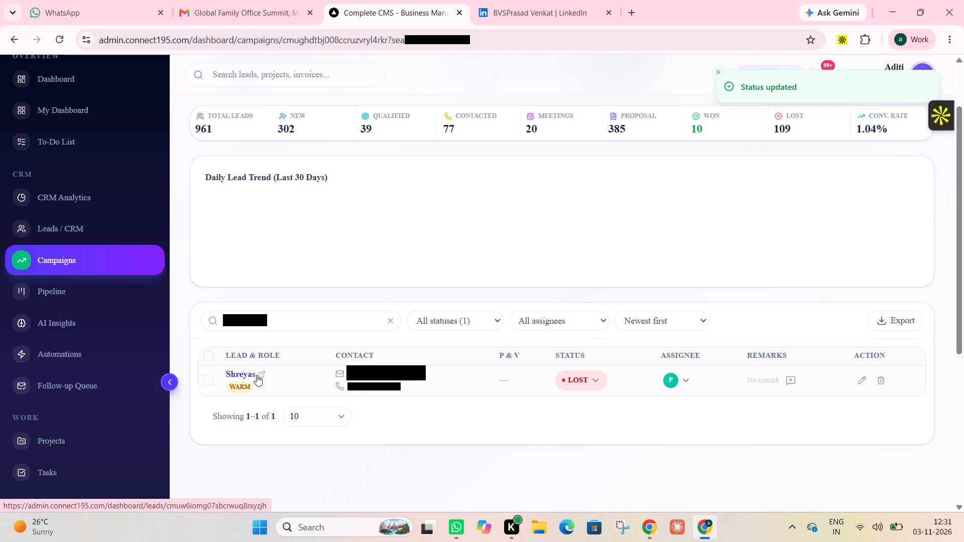
scroll(372, 400, "down", 5)
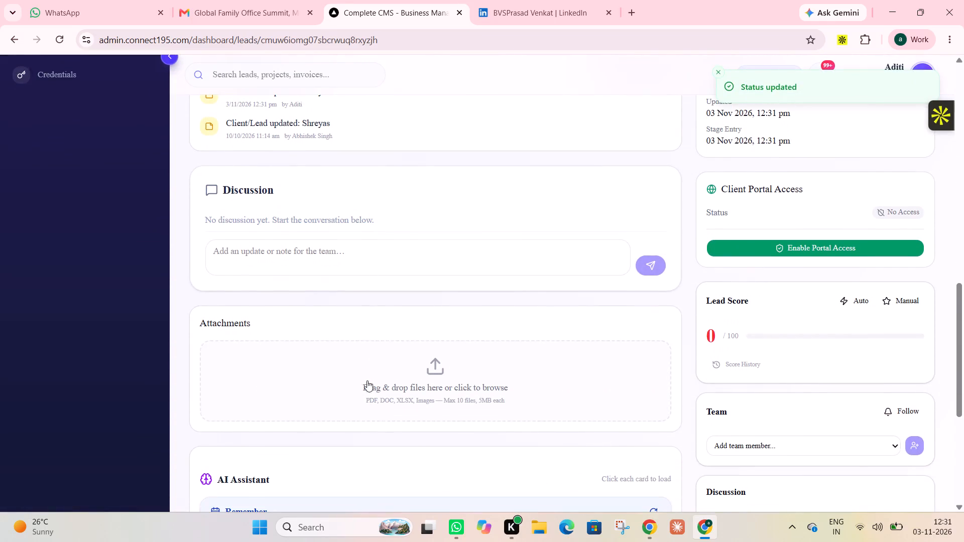
left_click(360, 242)
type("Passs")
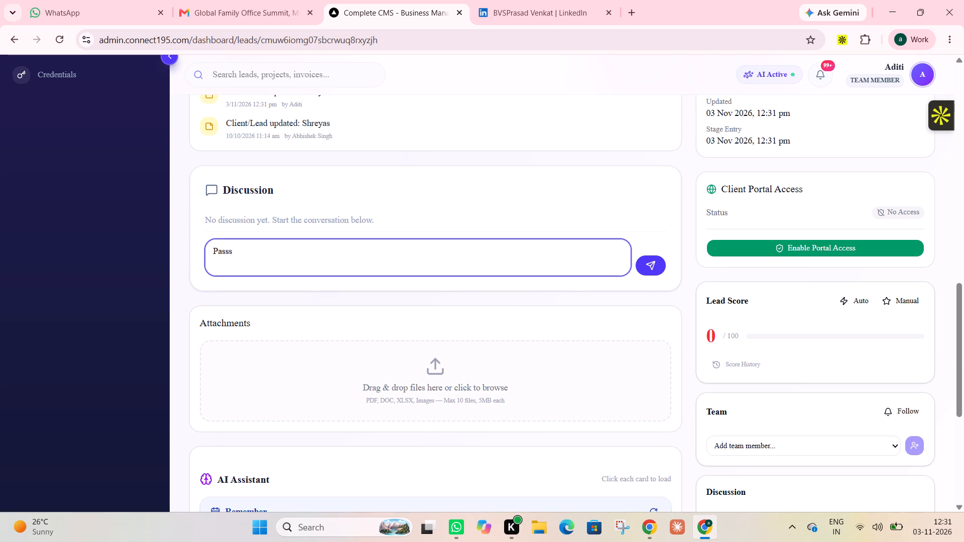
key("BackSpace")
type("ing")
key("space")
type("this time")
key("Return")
left_click(650, 273)
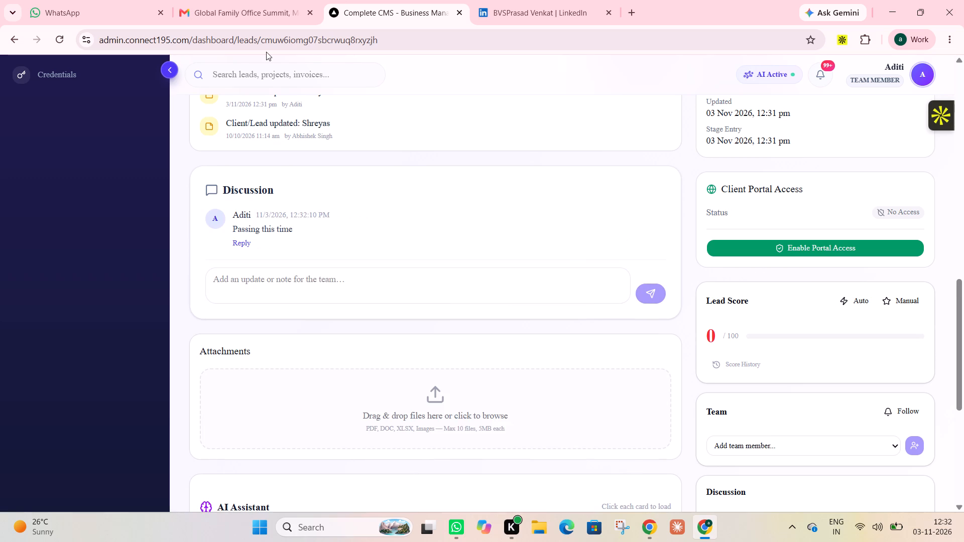
scroll(197, 137, "up", 6)
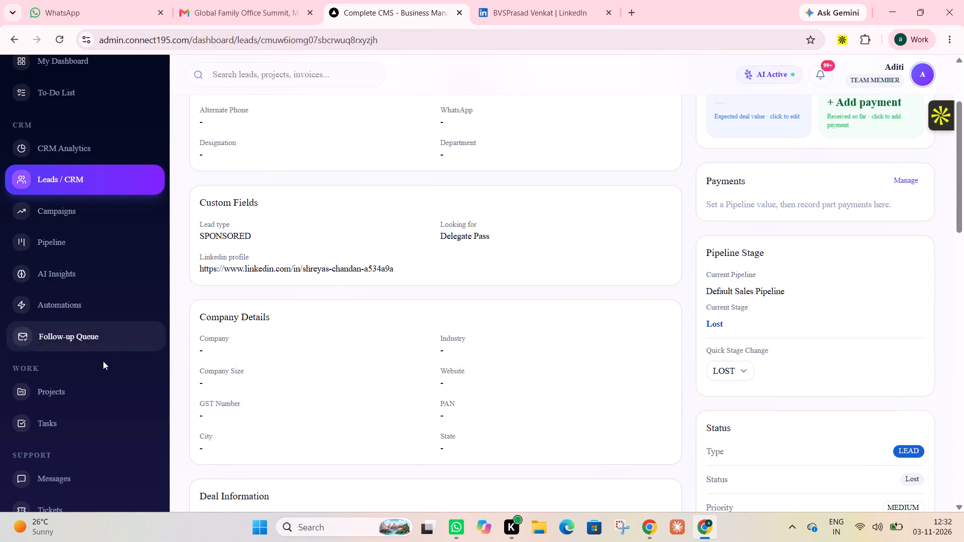
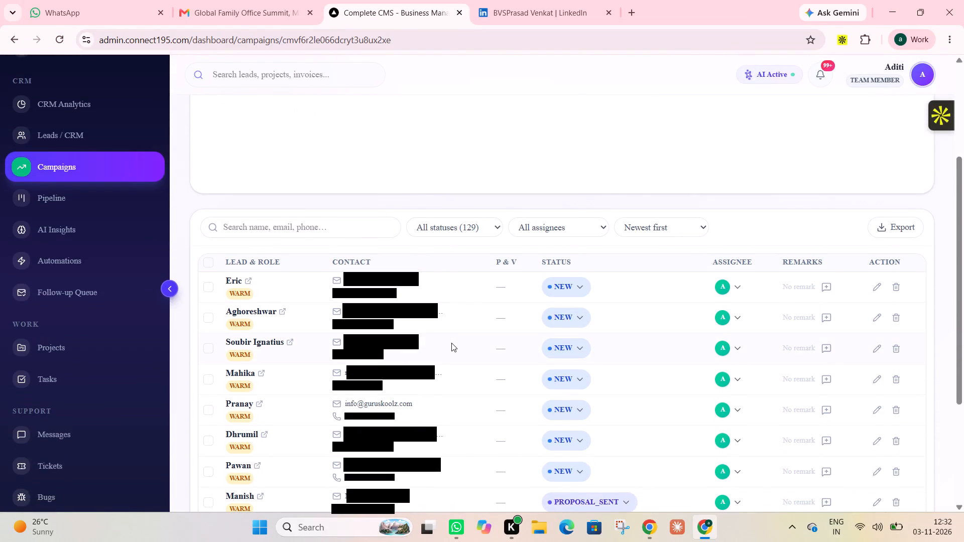
Open the status choices for Sharun's lead in the campaign's lead list.
scroll(451, 343, "down", 3)
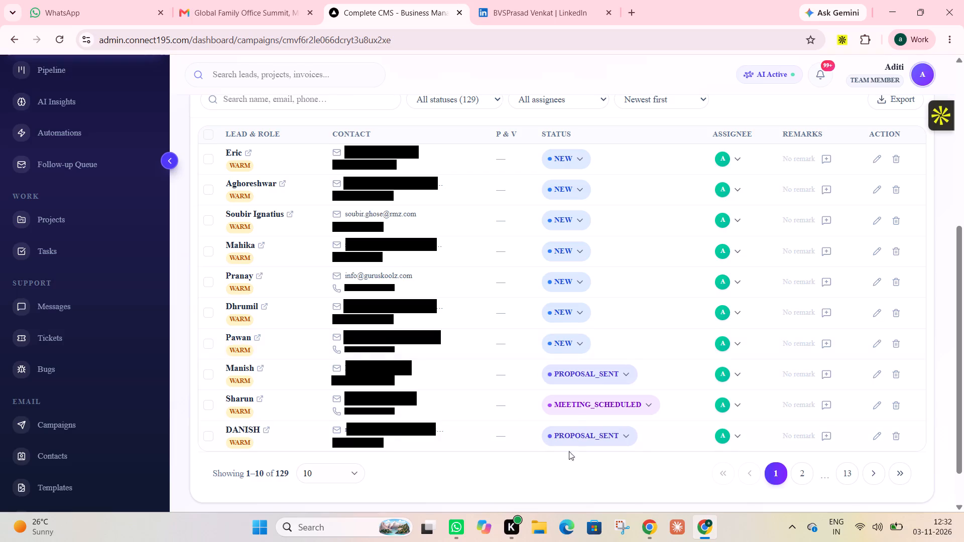
left_click(575, 411)
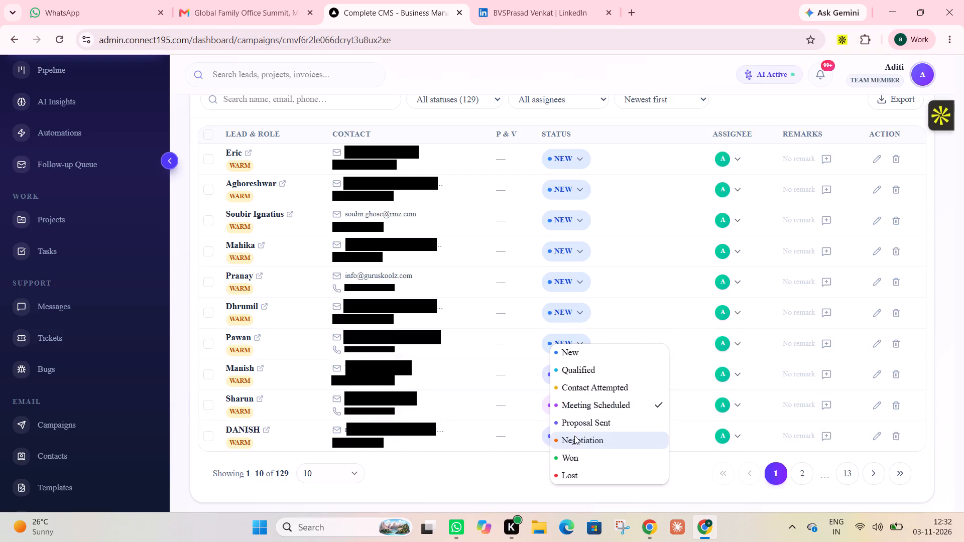
Set Sharun's status to Meeting Scheduled in the campaign's lead list.
left_click(585, 410)
scroll(435, 382, "down", 4)
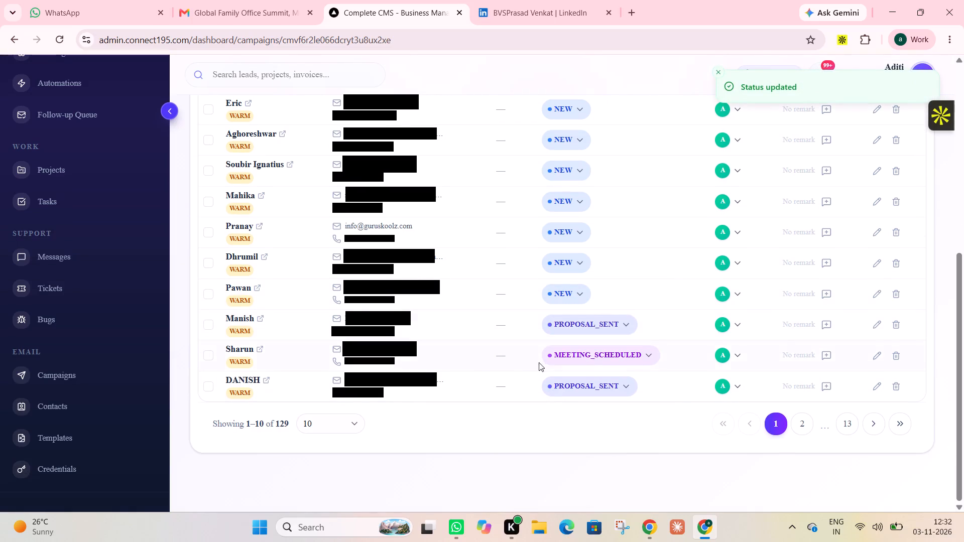
left_click(556, 353)
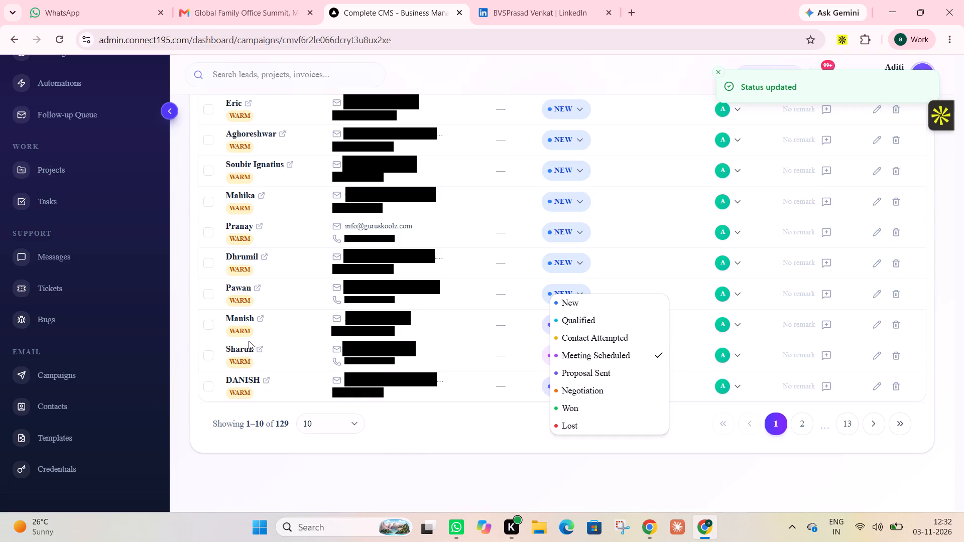
left_click(244, 348)
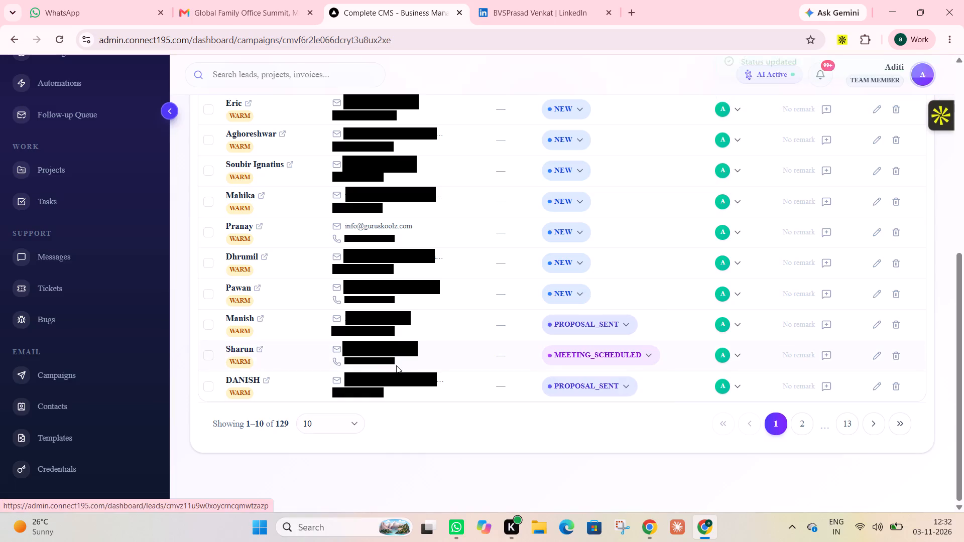
Open Sharun's record and review the contact details, custom fields, pipeline stage, activity timeline and discussion notes.
left_click(250, 353)
scroll(351, 406, "down", 4)
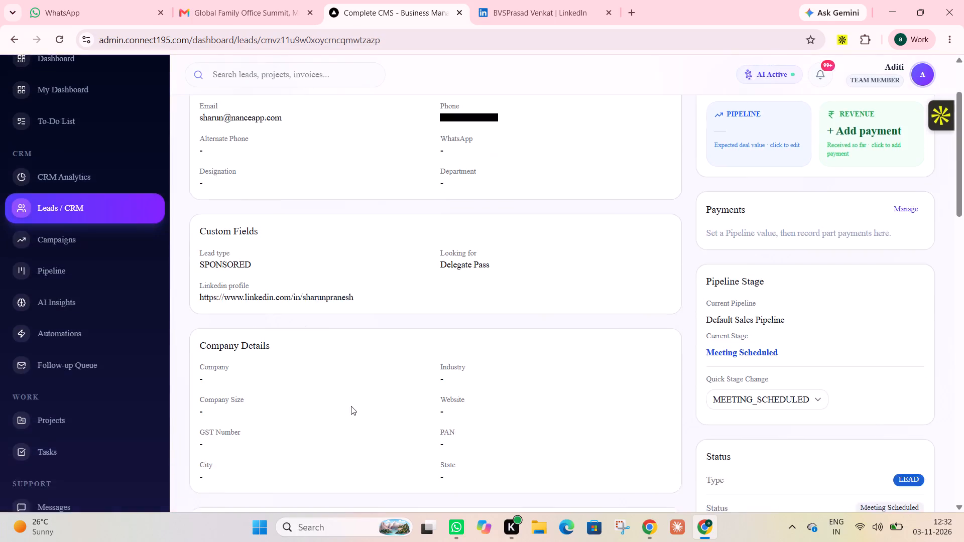
scroll(351, 406, "down", 3)
scroll(351, 406, "up", 3)
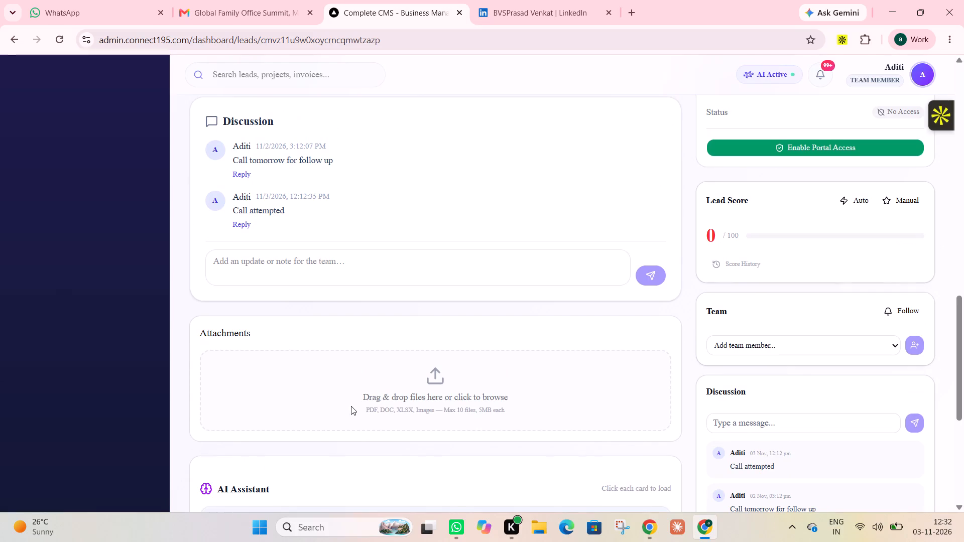
scroll(351, 406, "up", 3)
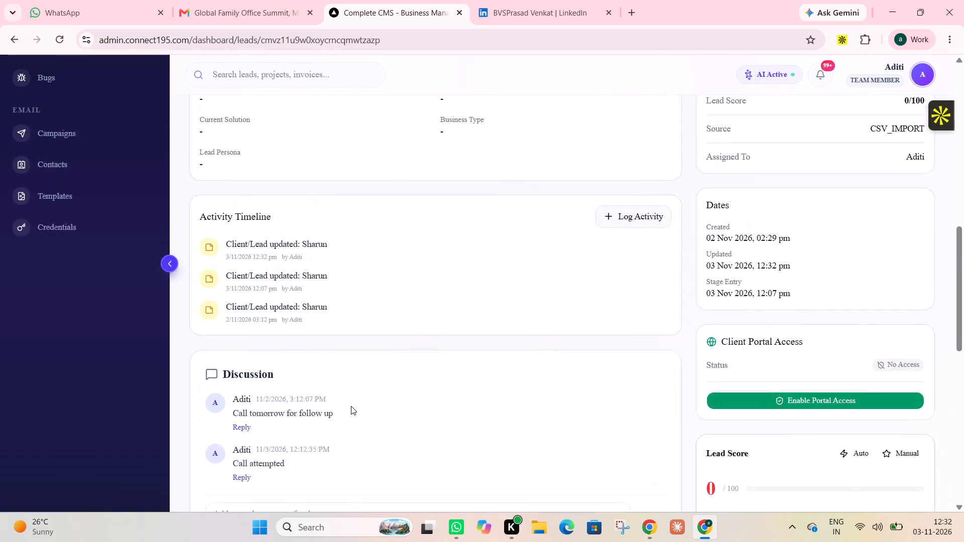
scroll(351, 406, "up", 5)
scroll(351, 406, "down", 1)
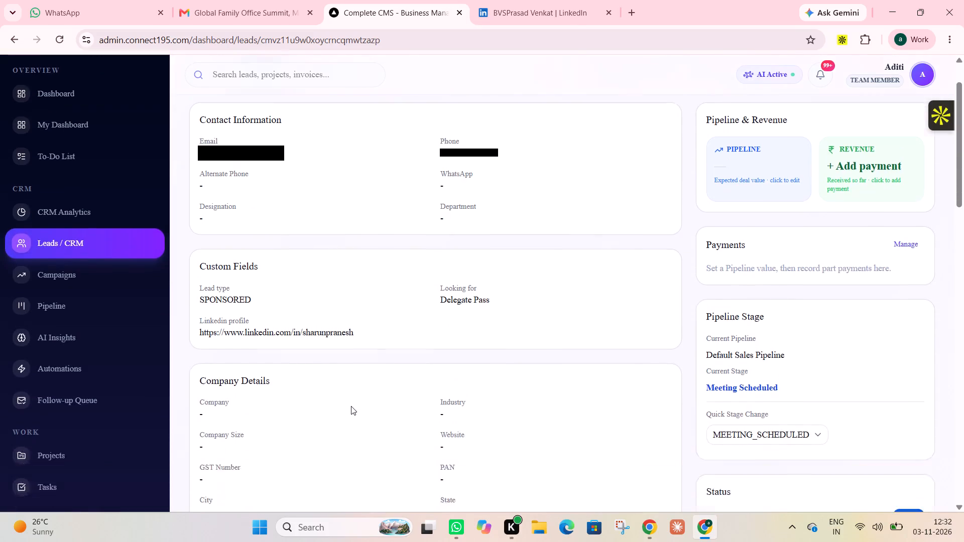
scroll(351, 406, "down", 4)
scroll(351, 406, "up", 3)
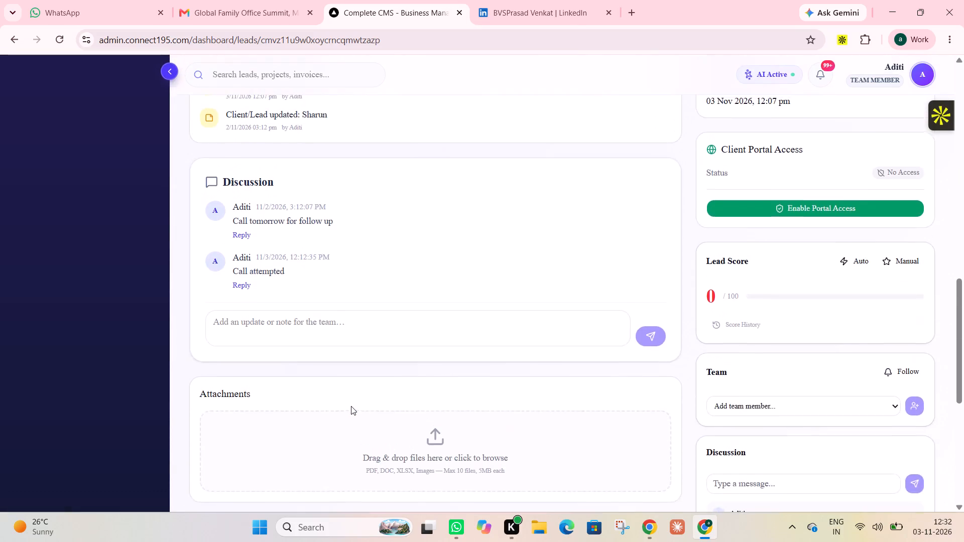
scroll(351, 406, "up", 4)
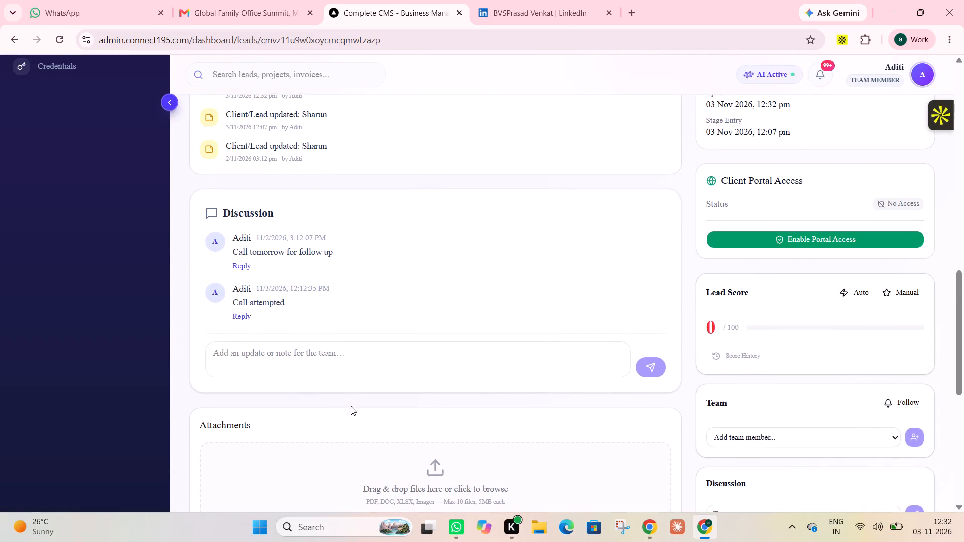
scroll(351, 406, "up", 3)
scroll(259, 262, "up", 3)
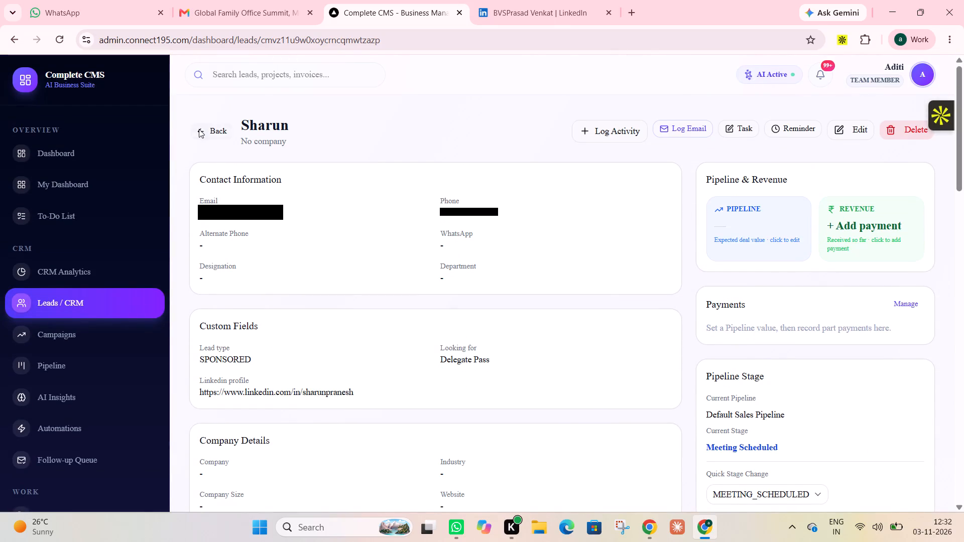
Go back from Sharun's record to the campaign's lead list and filter it by the Meeting Scheduled status.
left_click(199, 128)
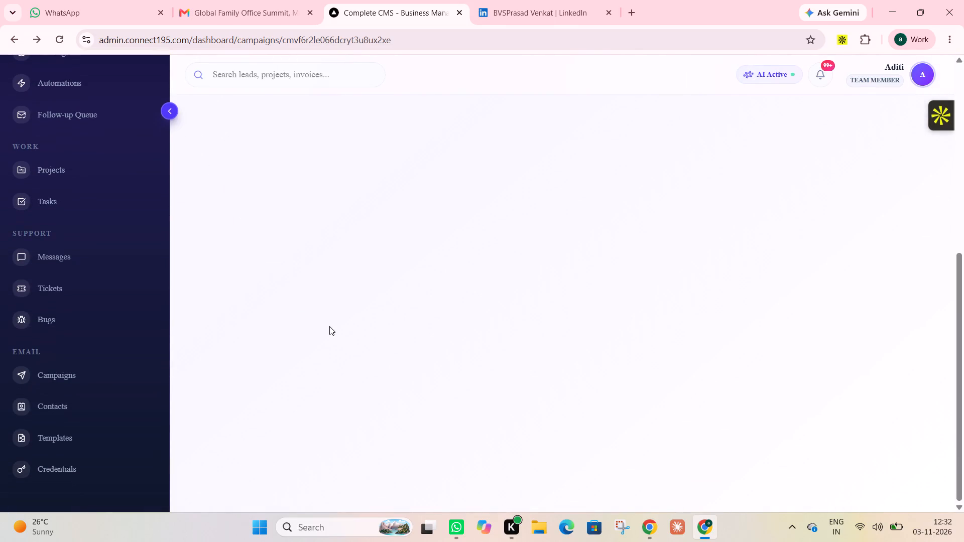
scroll(329, 326, "down", 3)
scroll(329, 326, "up", 3)
scroll(329, 326, "down", 2)
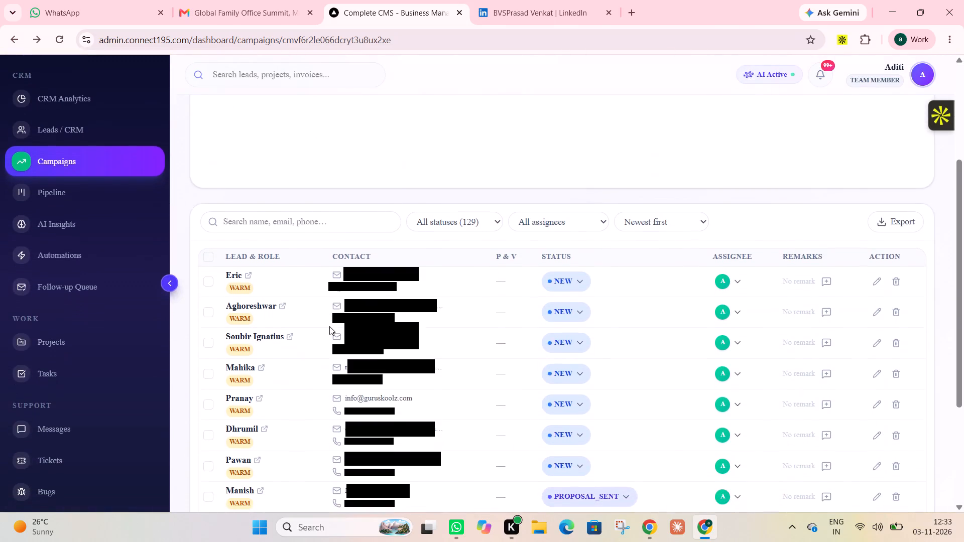
scroll(451, 356, "down", 1)
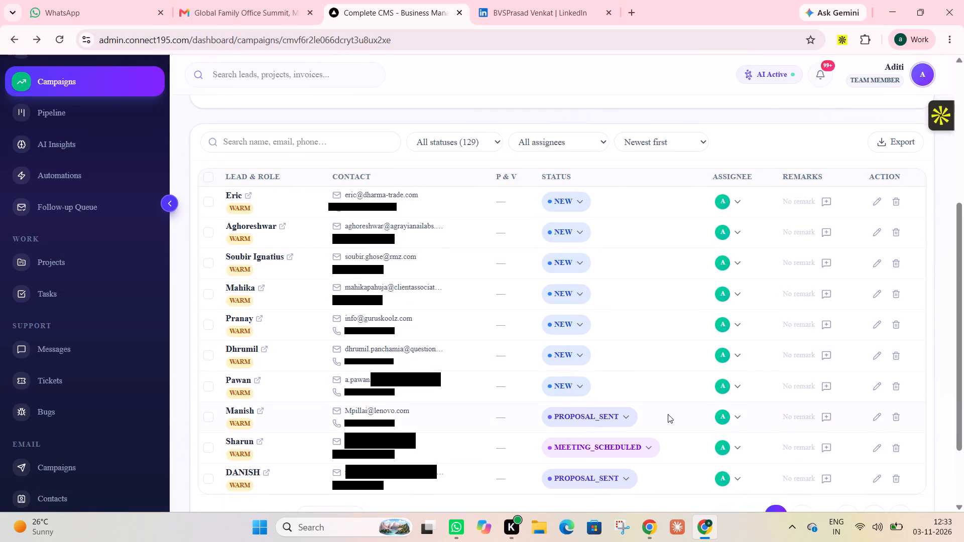
scroll(668, 414, "down", 3)
scroll(537, 375, "up", 2)
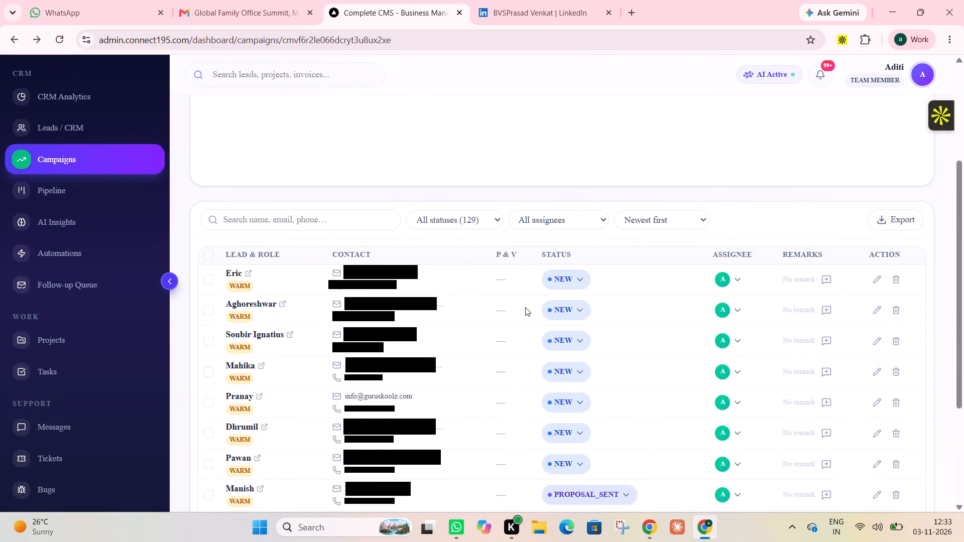
left_click(477, 225)
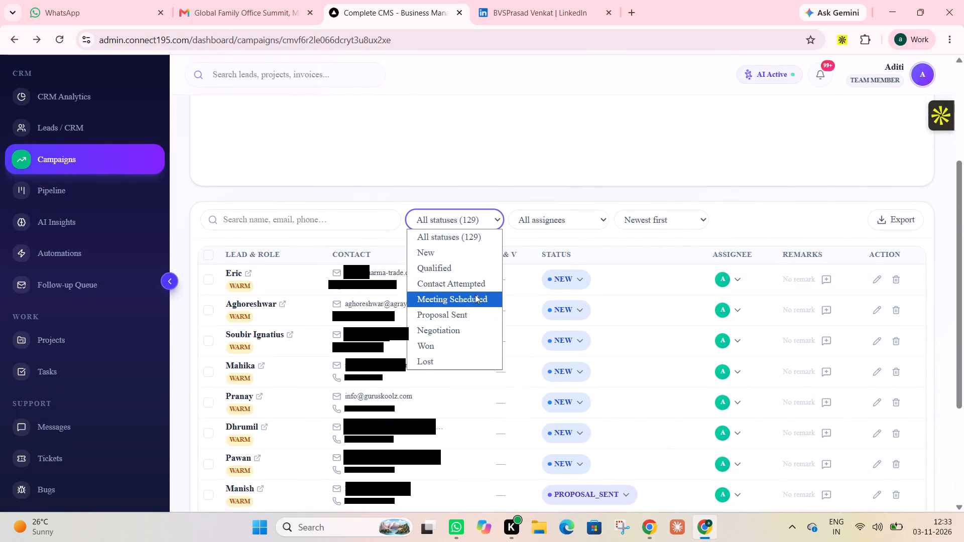
left_click(472, 303)
left_click(453, 203)
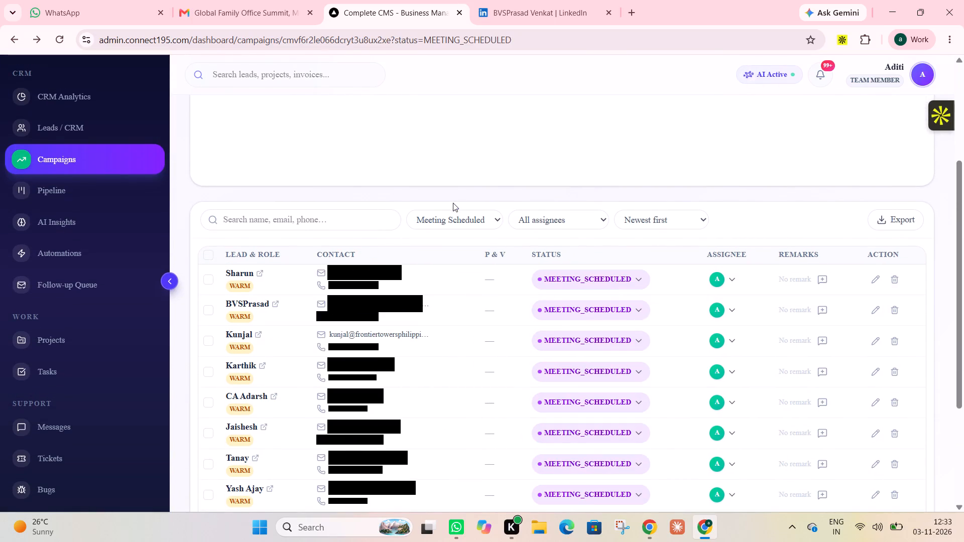
Filter the campaign's leads by the Proposal Sent status and sort them by Recently updated.
left_click(455, 223)
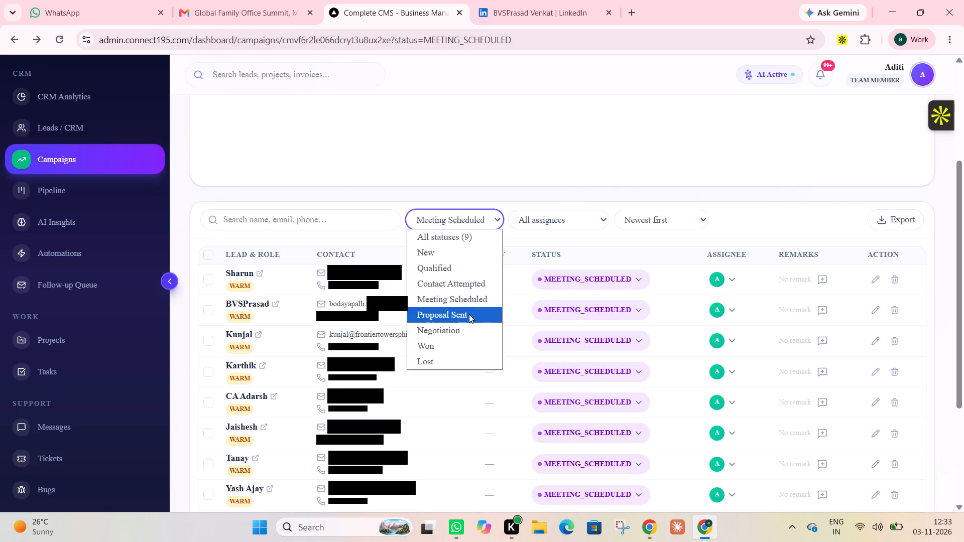
left_click(469, 314)
scroll(469, 314, "down", 3)
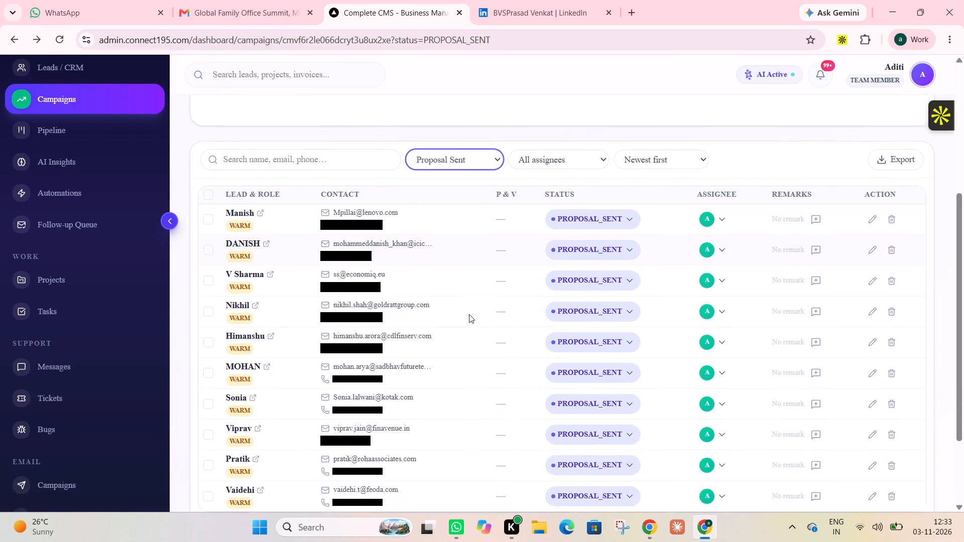
scroll(469, 314, "down", 1)
left_click(649, 143)
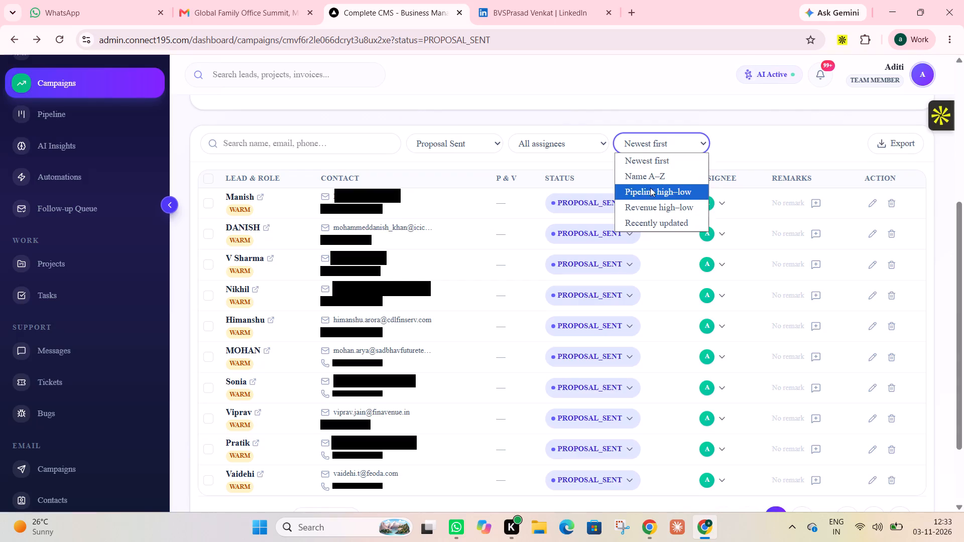
left_click(651, 223)
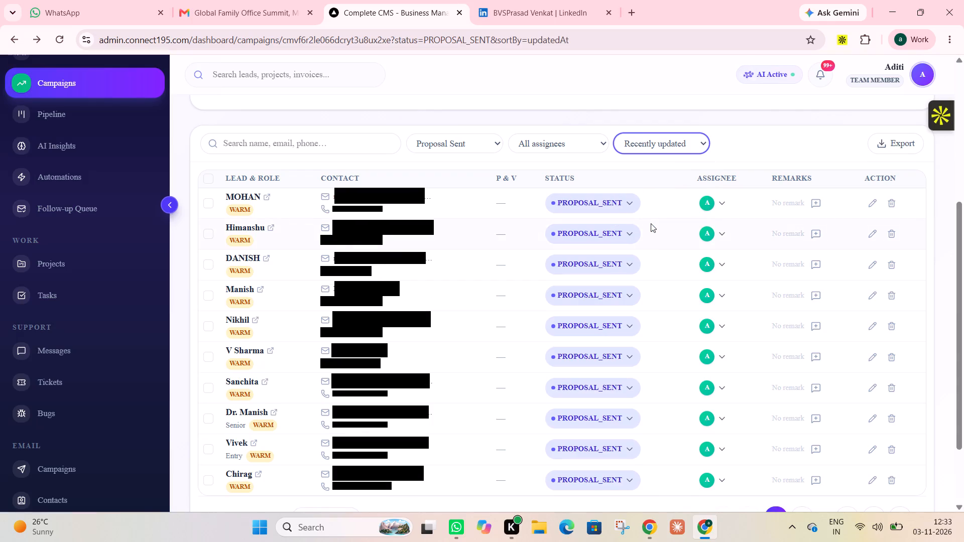
left_click(619, 81)
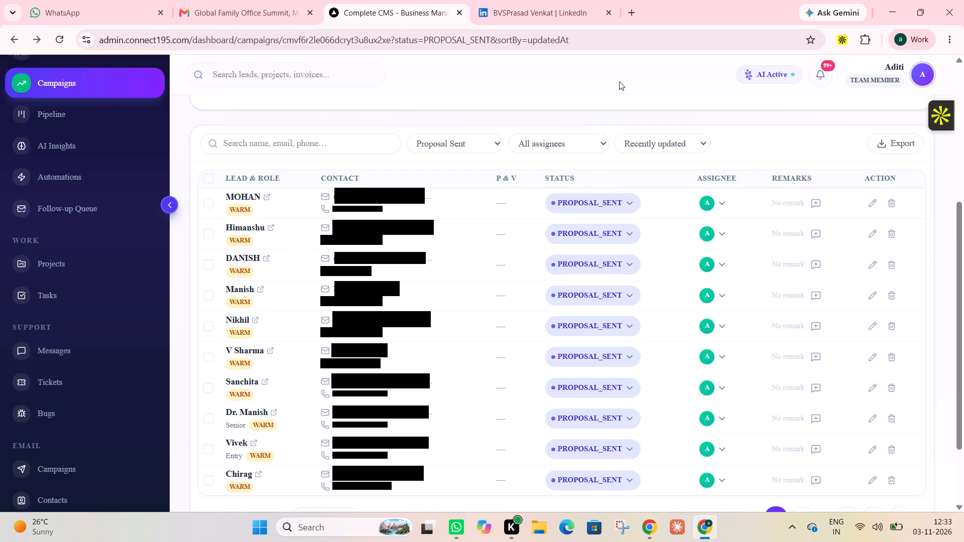
left_click(619, 81)
Open MOHAN's lead record from the Proposal Sent list.
left_click(265, 192)
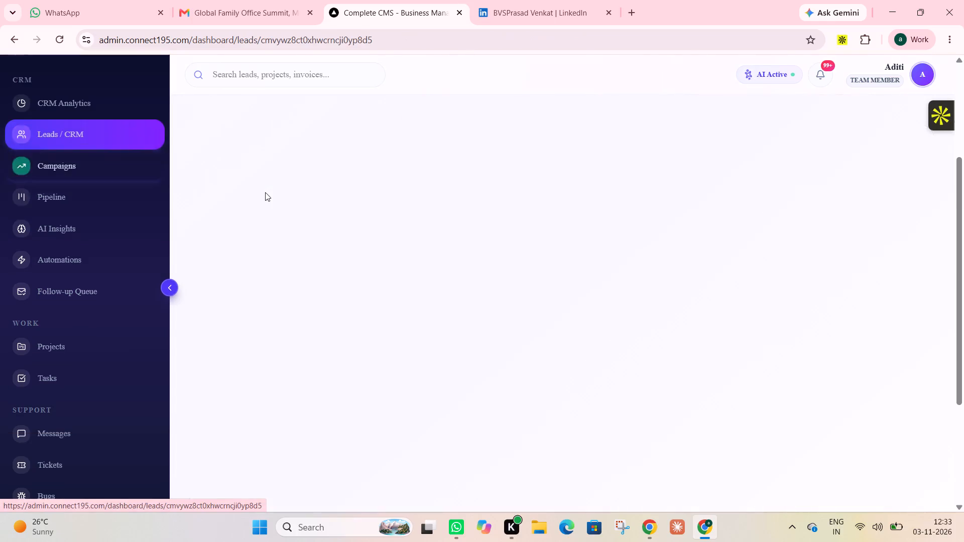
scroll(265, 192, "down", 4)
scroll(265, 192, "up", 10)
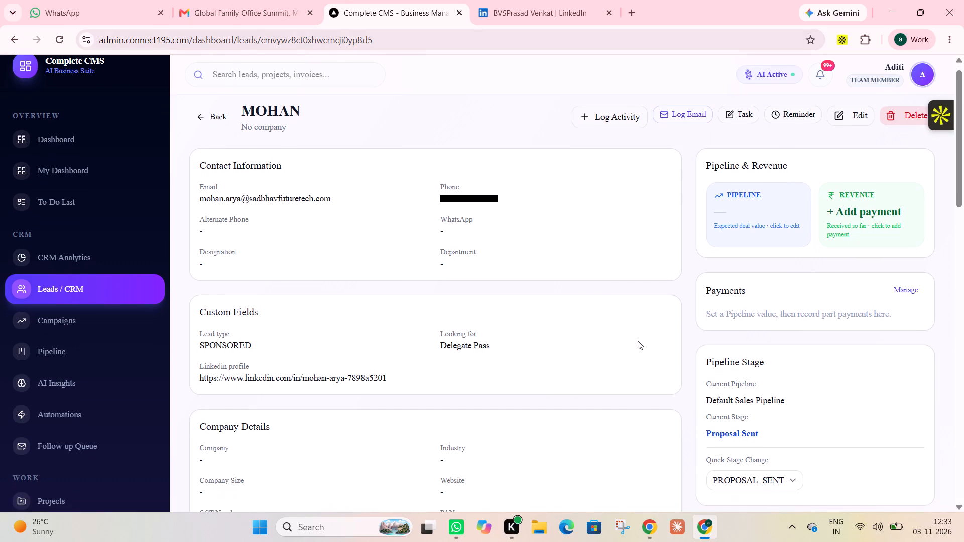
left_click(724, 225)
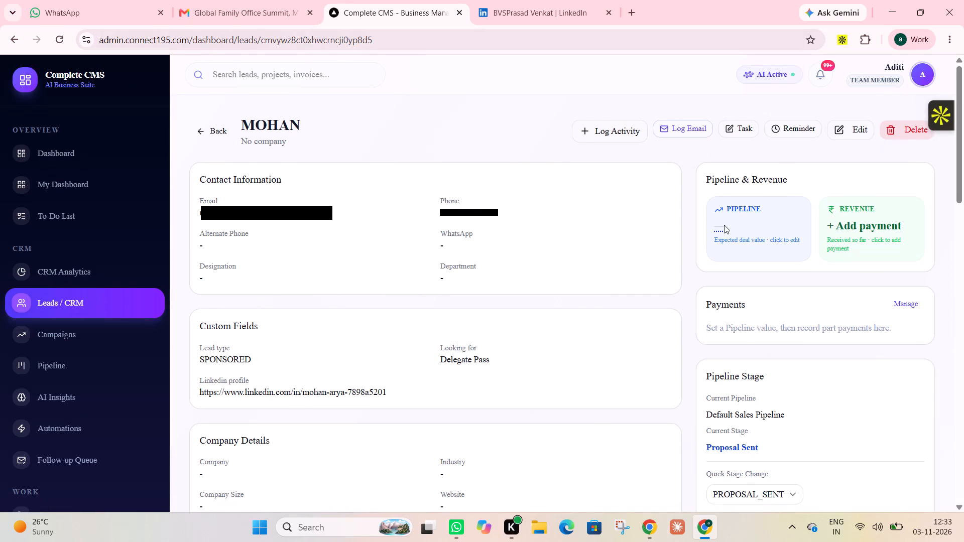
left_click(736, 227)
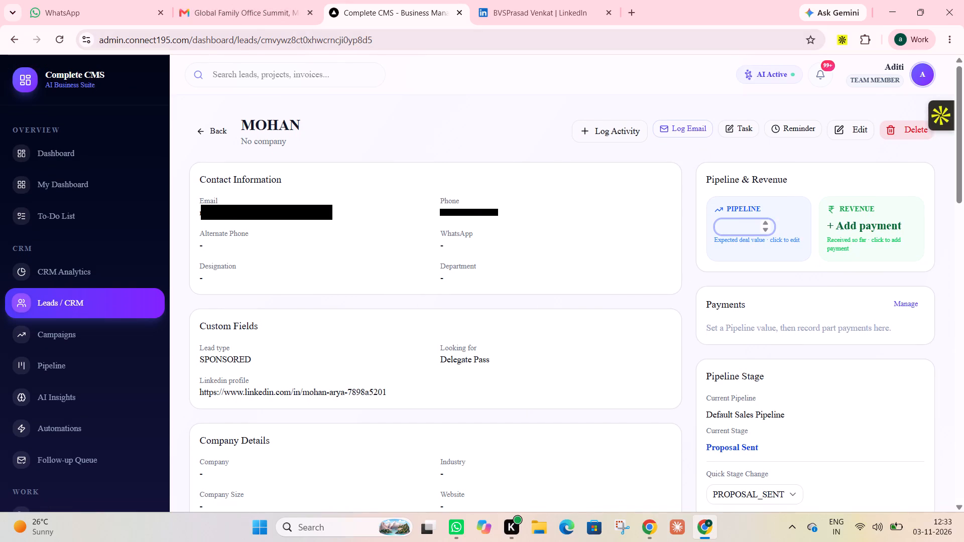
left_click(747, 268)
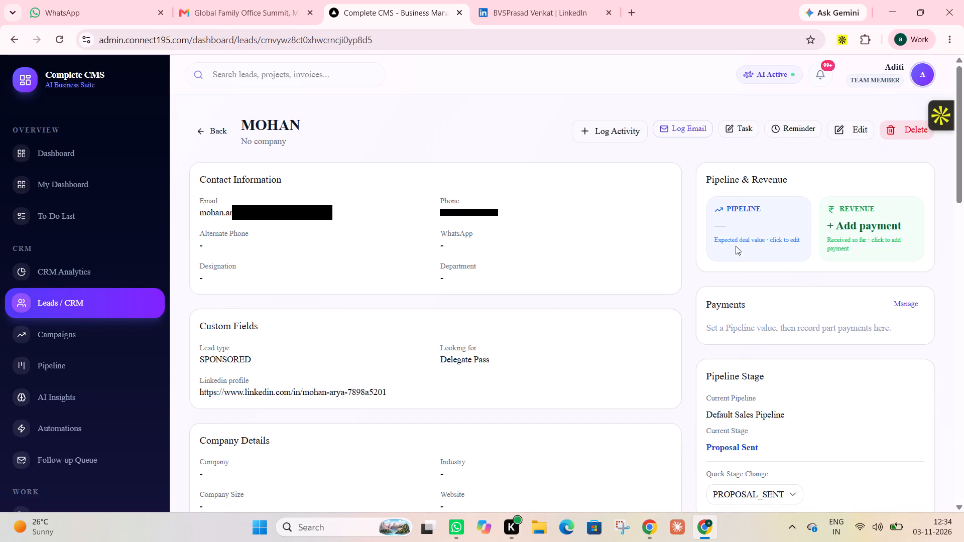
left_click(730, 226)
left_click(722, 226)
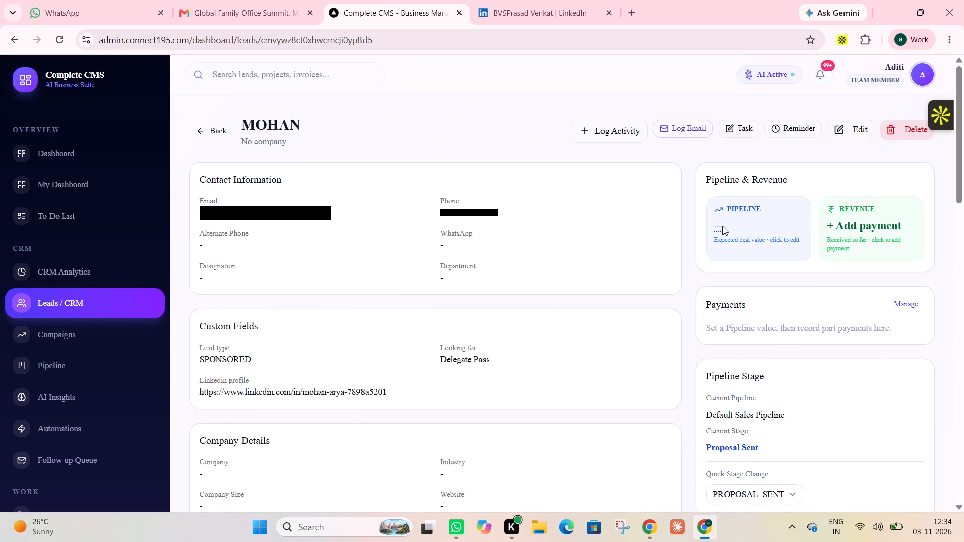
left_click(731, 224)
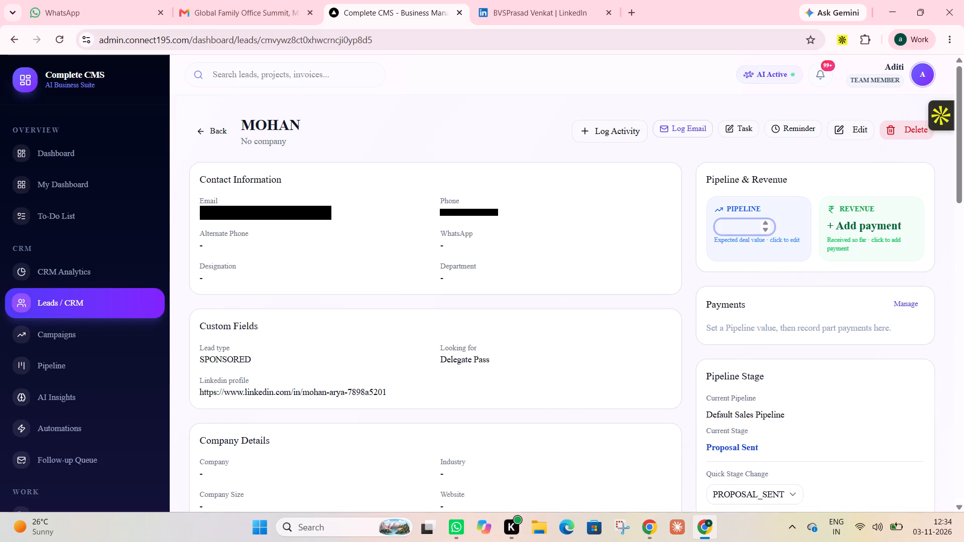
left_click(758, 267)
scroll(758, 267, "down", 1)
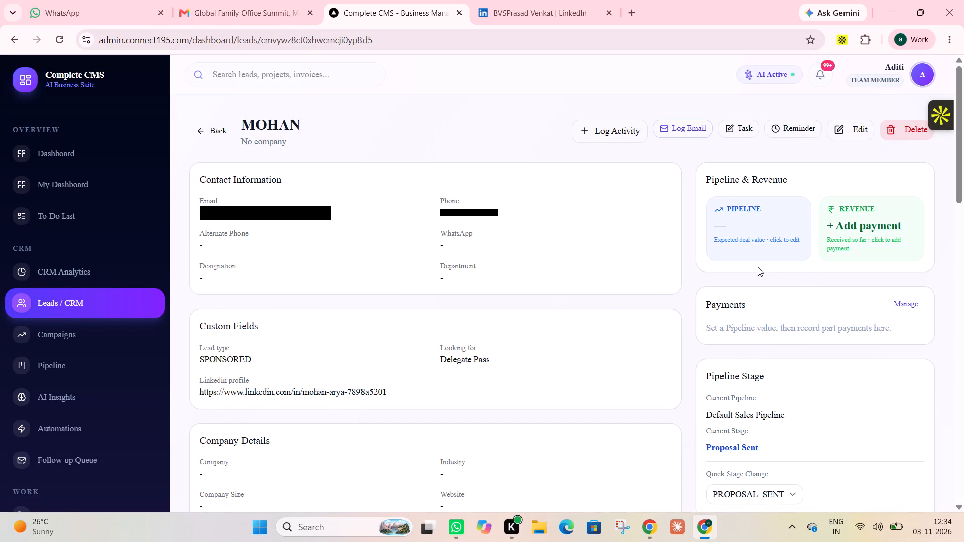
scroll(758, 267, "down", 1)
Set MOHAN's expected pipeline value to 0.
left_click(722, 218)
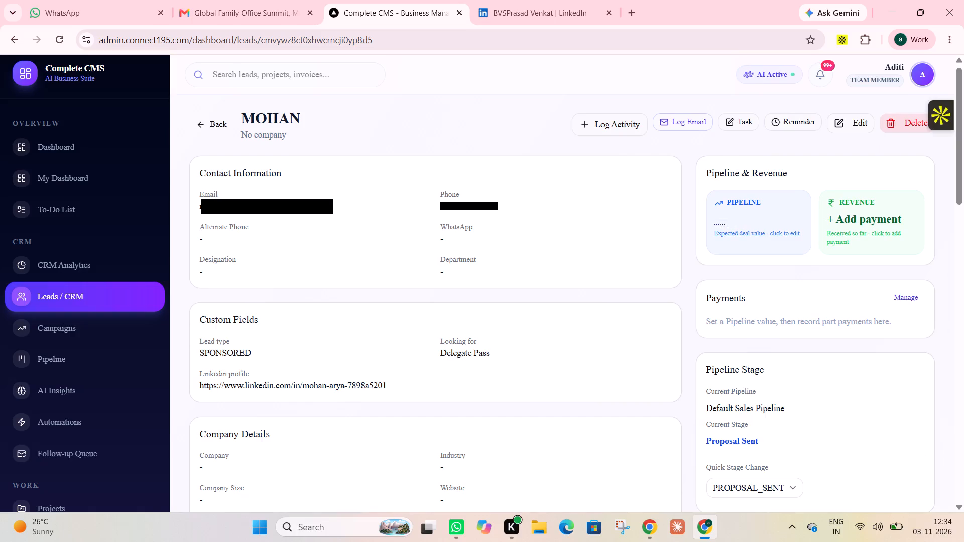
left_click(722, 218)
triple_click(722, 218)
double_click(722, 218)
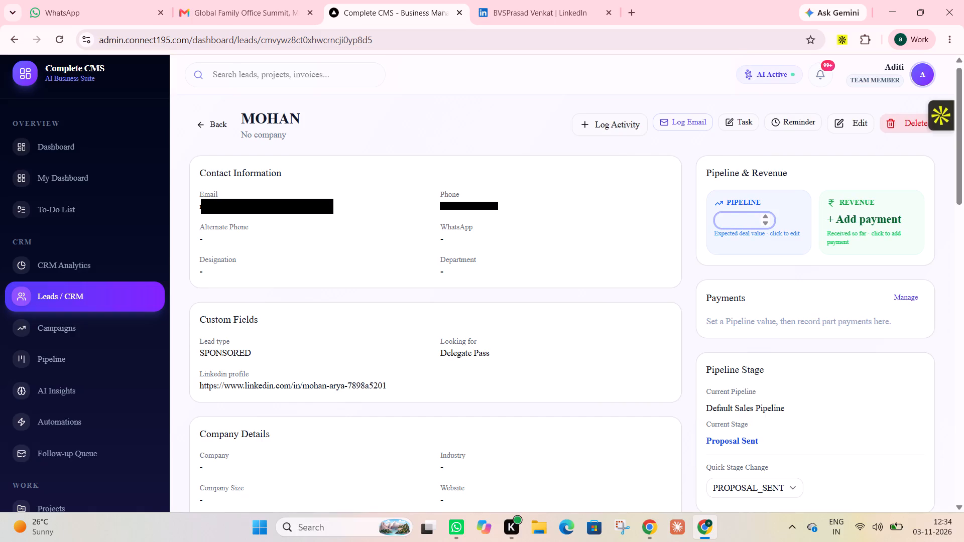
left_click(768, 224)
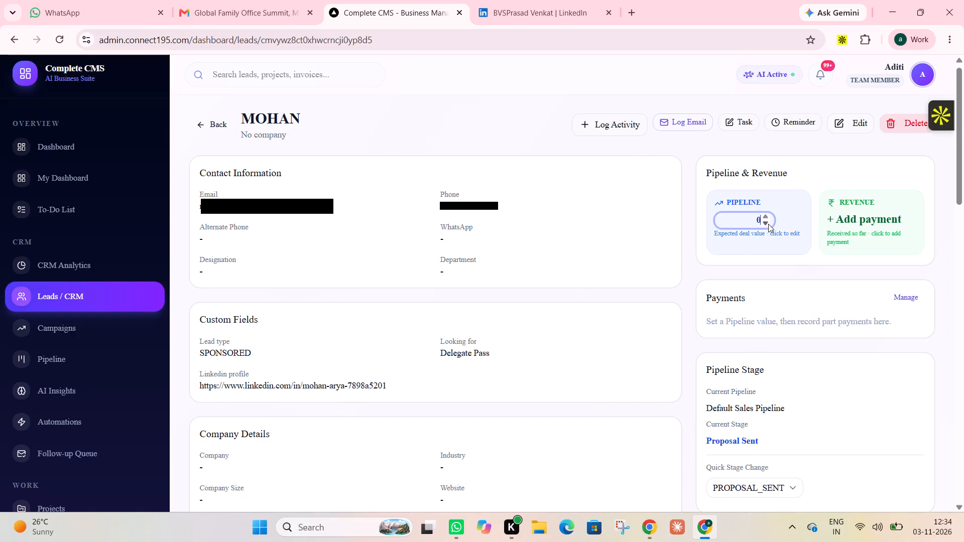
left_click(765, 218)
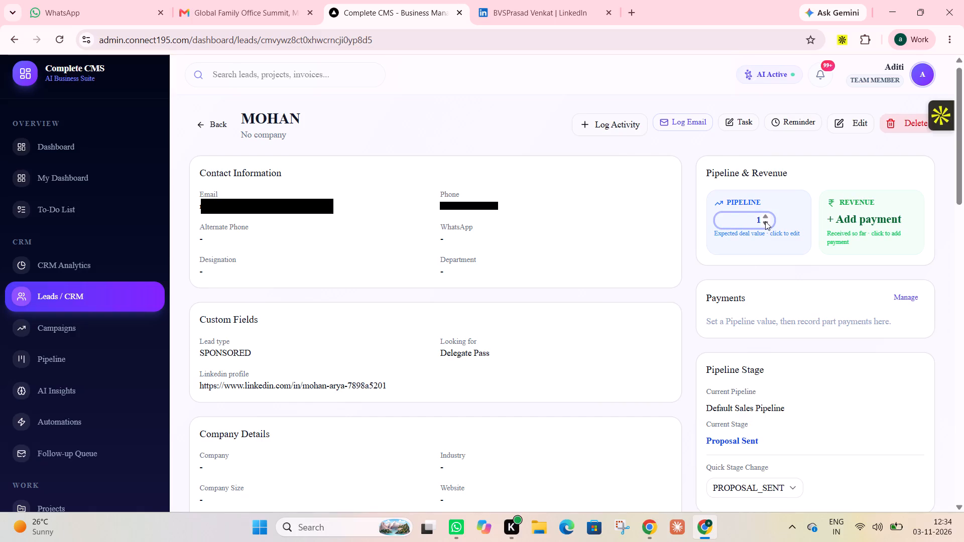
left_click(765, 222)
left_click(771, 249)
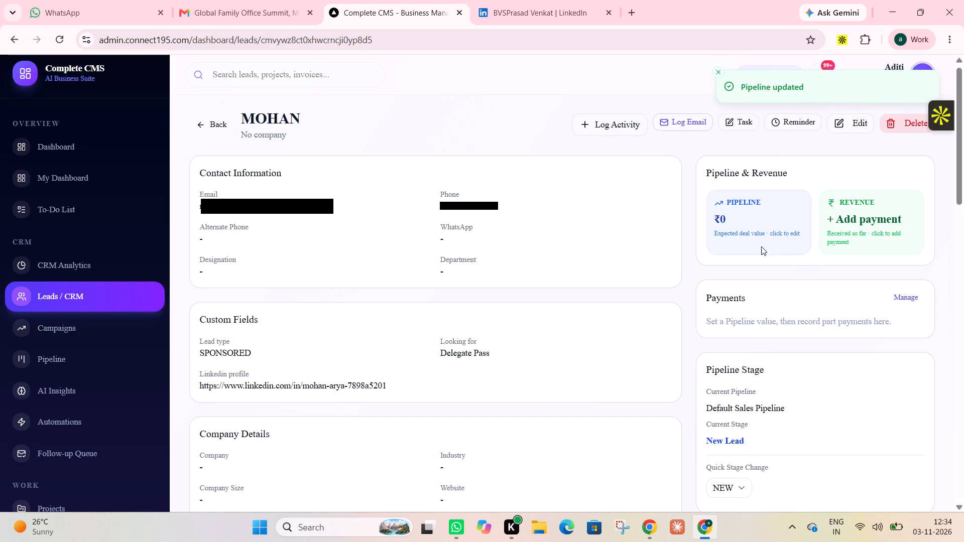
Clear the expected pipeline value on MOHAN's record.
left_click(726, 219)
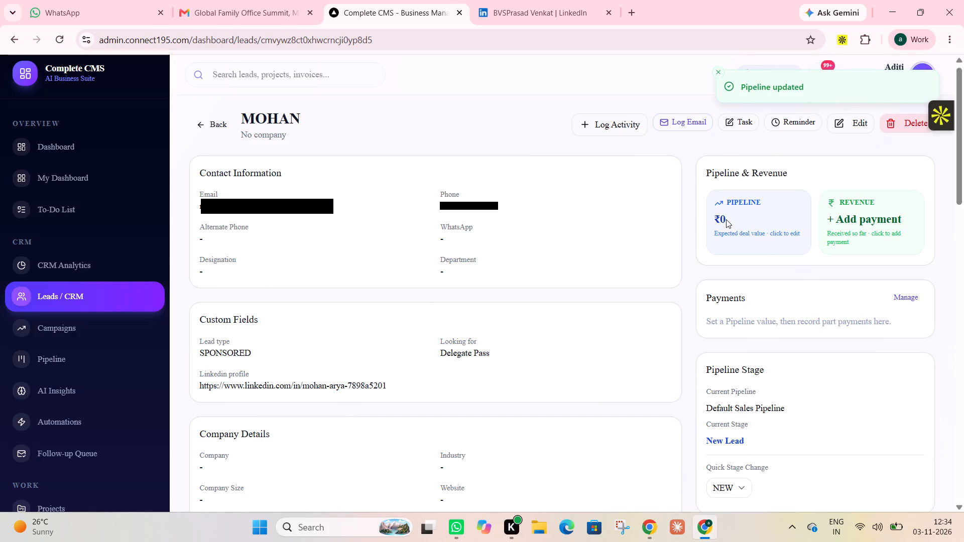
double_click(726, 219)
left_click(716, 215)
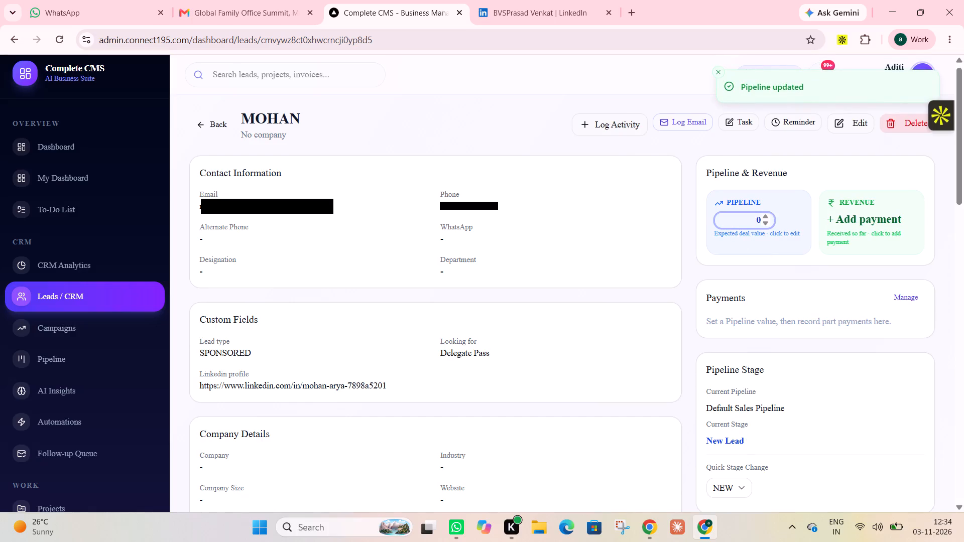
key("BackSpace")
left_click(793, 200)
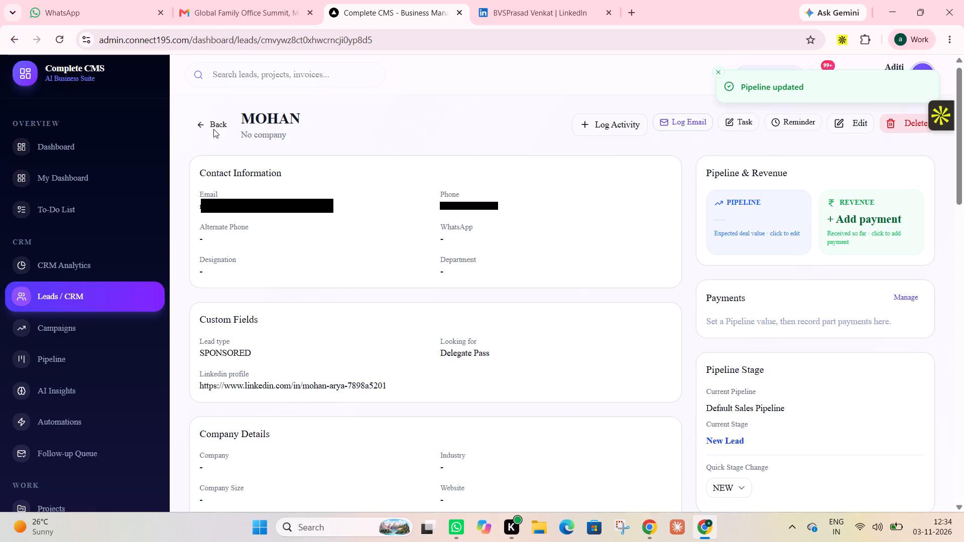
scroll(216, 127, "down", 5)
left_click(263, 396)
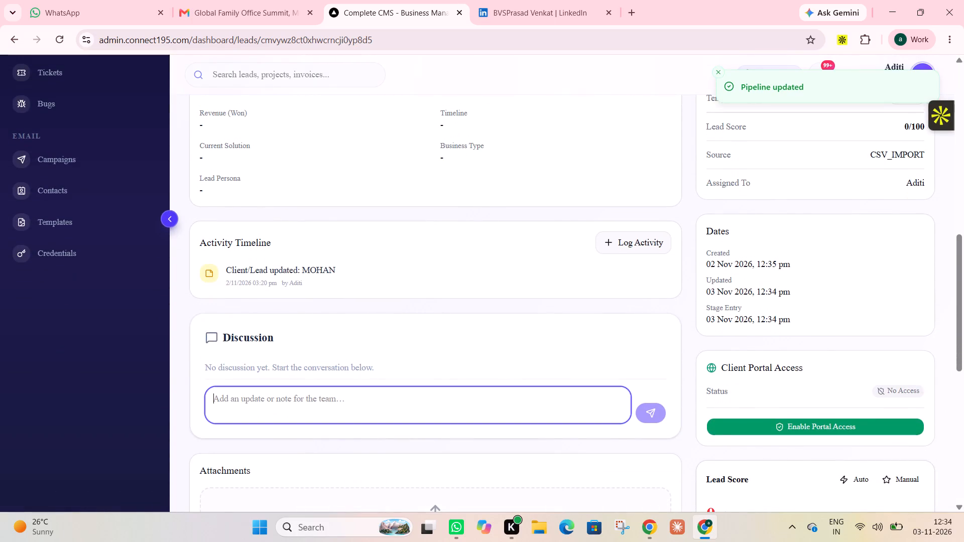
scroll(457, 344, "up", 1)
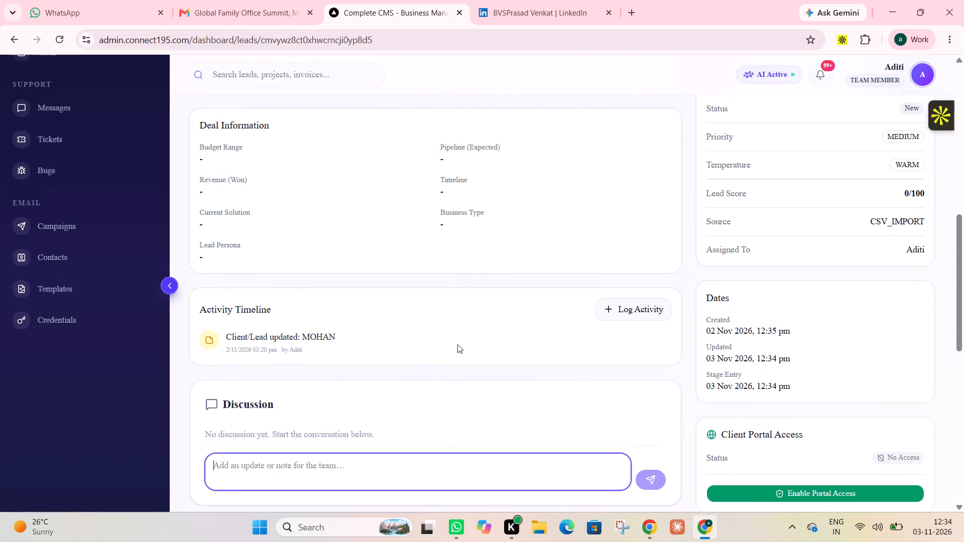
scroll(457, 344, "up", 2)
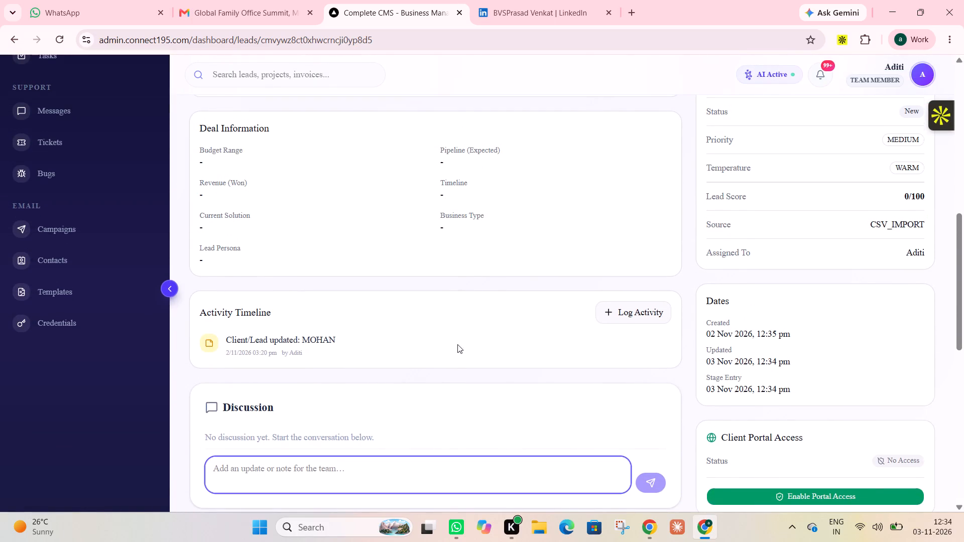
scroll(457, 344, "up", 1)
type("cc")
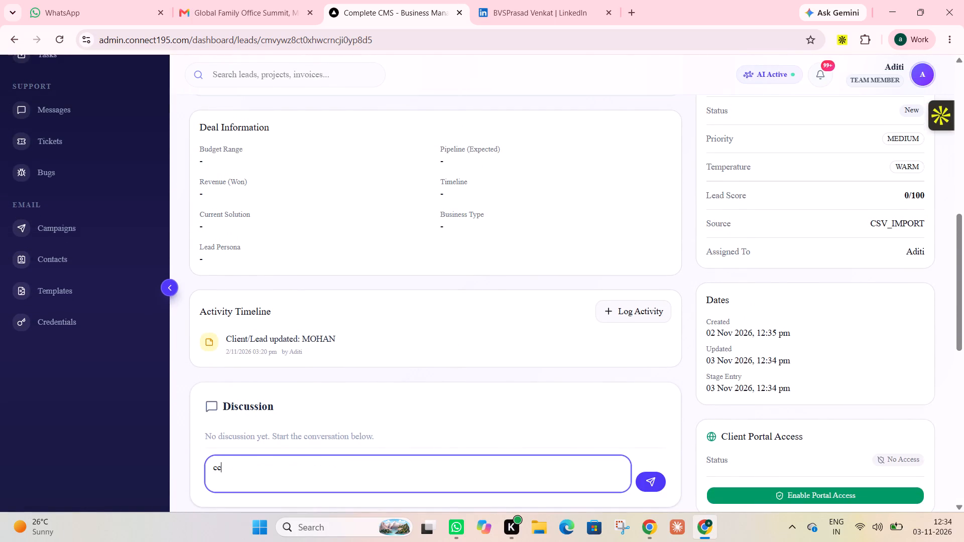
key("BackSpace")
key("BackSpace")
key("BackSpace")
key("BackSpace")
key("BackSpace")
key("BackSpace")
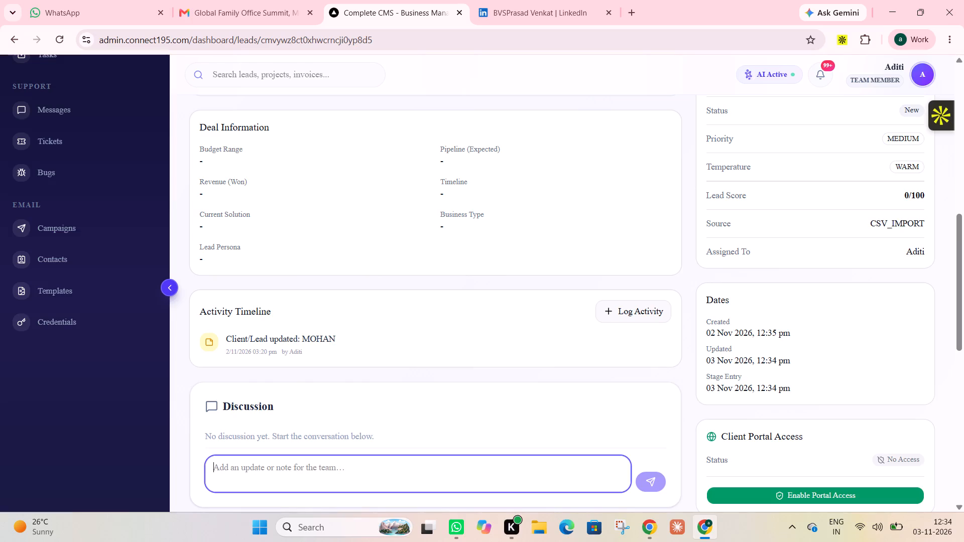
Review MOHAN's contact information, custom fields, company details, pipeline stage and status.
scroll(457, 344, "up", 4)
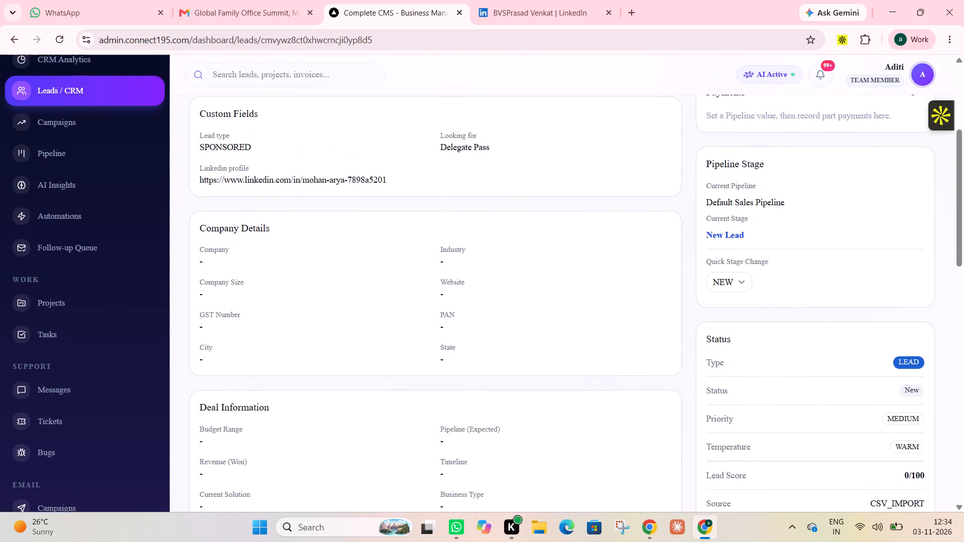
scroll(457, 344, "up", 1)
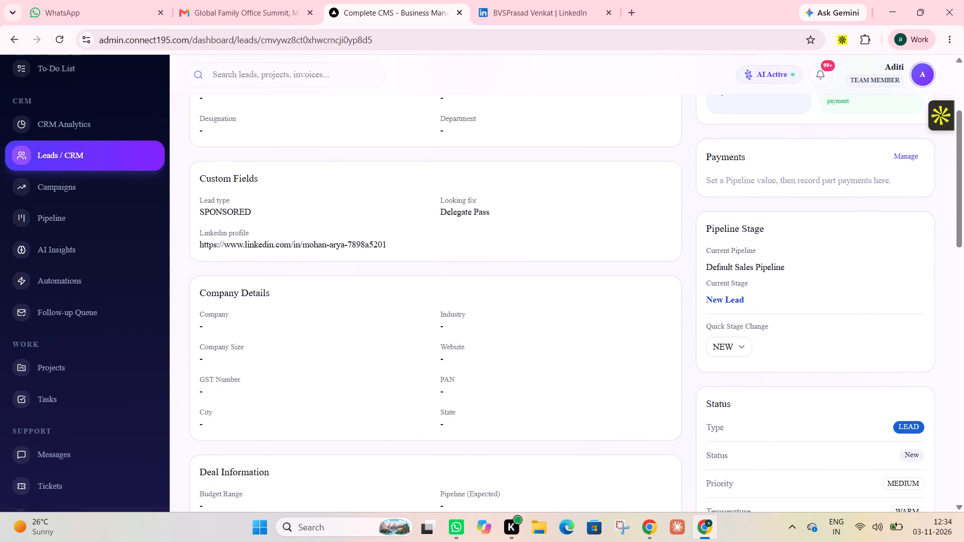
scroll(457, 344, "up", 5)
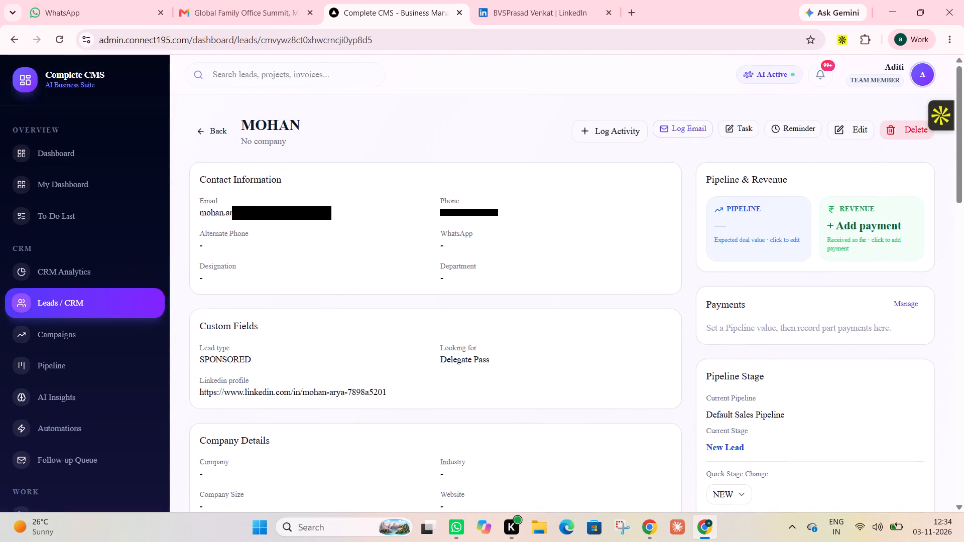
scroll(457, 344, "up", 2)
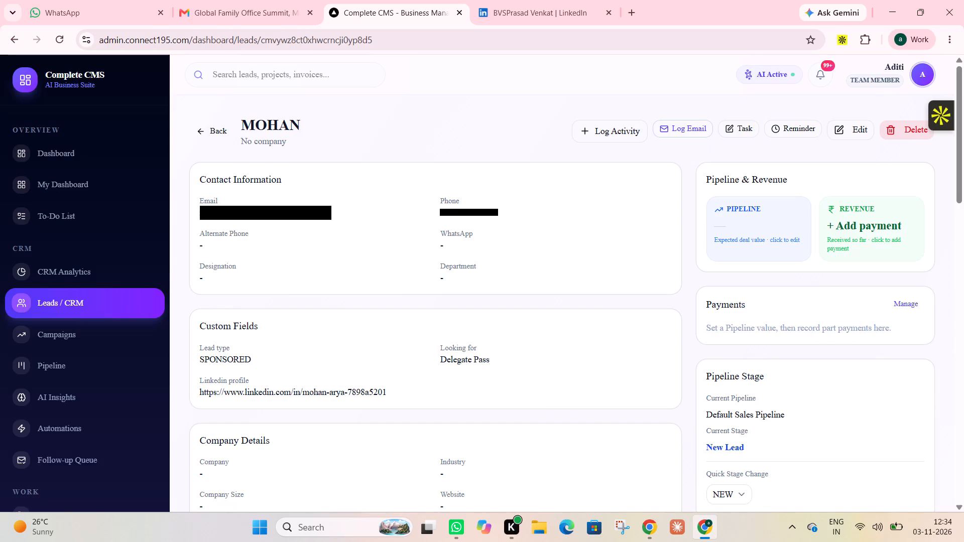
scroll(457, 344, "right", 1)
scroll(457, 344, "down", 4)
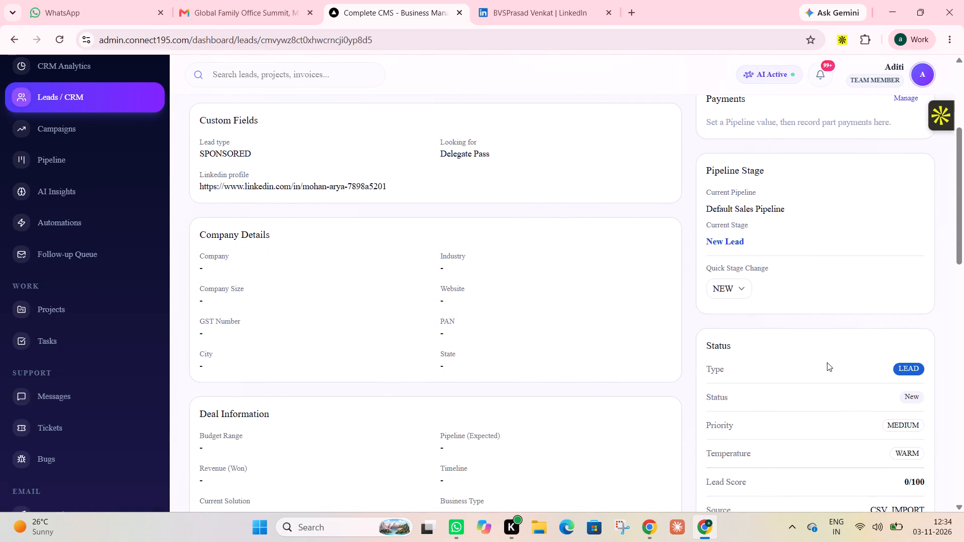
scroll(541, 305, "up", 1)
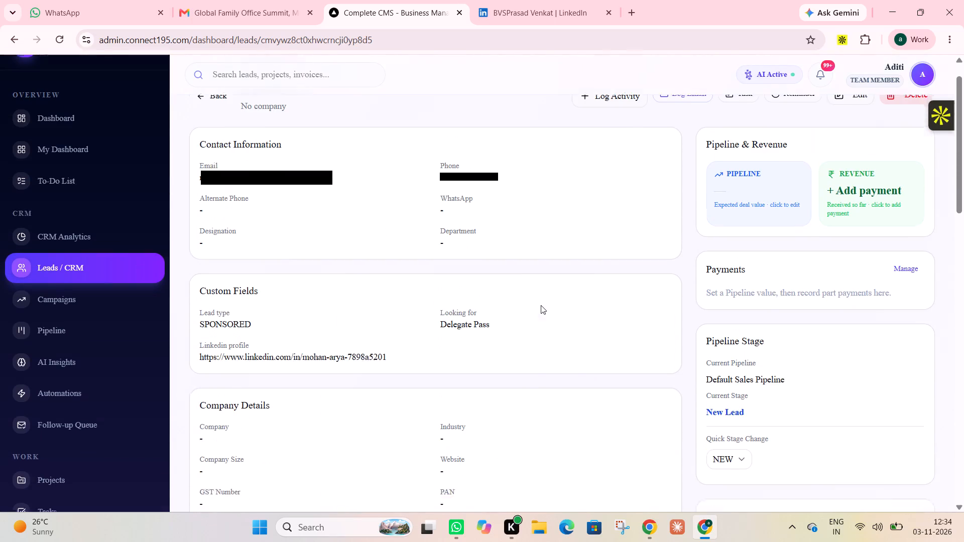
scroll(541, 305, "up", 1)
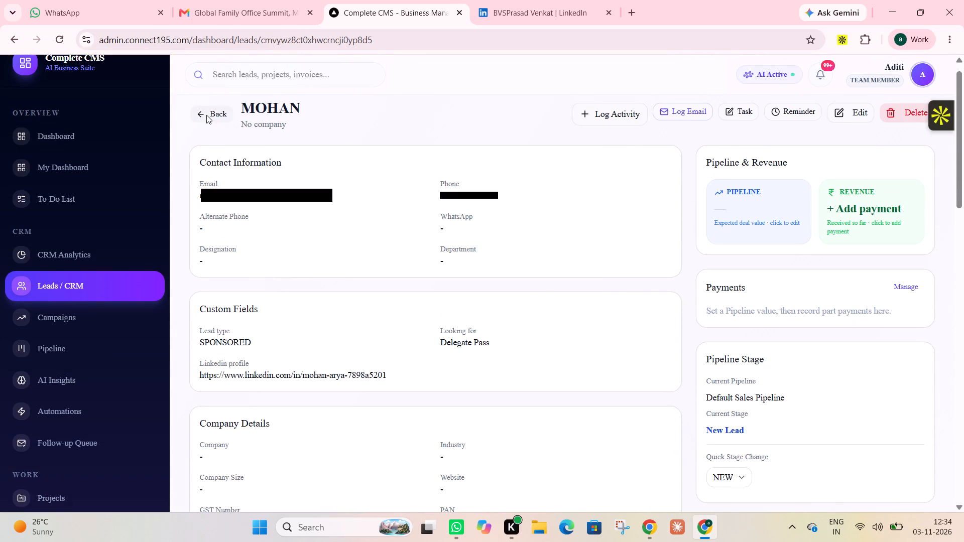
Go back from MOHAN's record to the campaign's Proposal Sent list and look through its leads.
left_click(206, 115)
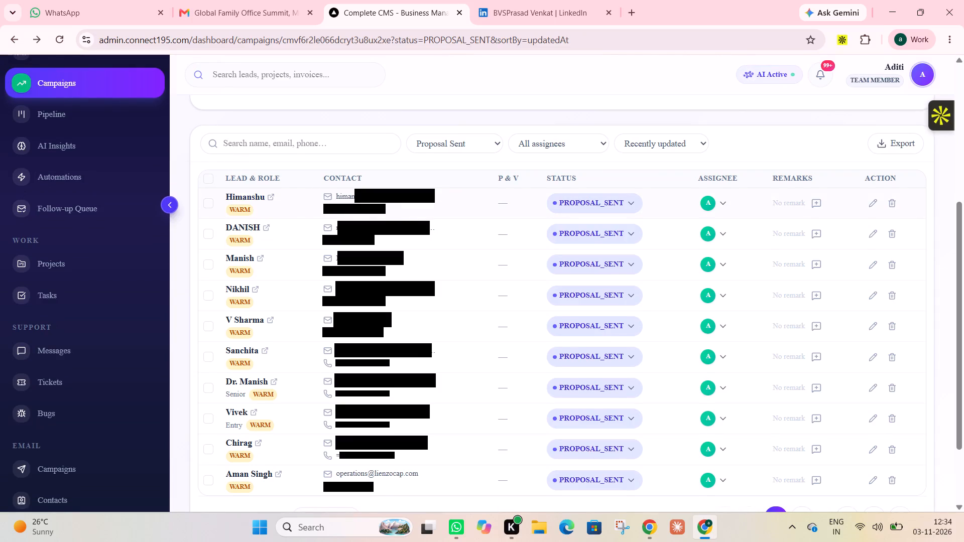
scroll(378, 192, "down", 1)
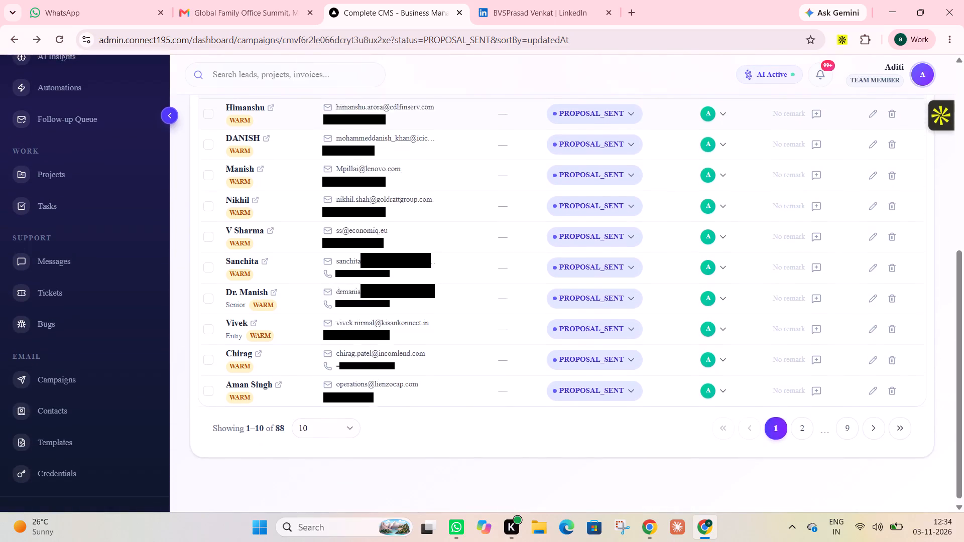
scroll(378, 192, "down", 1)
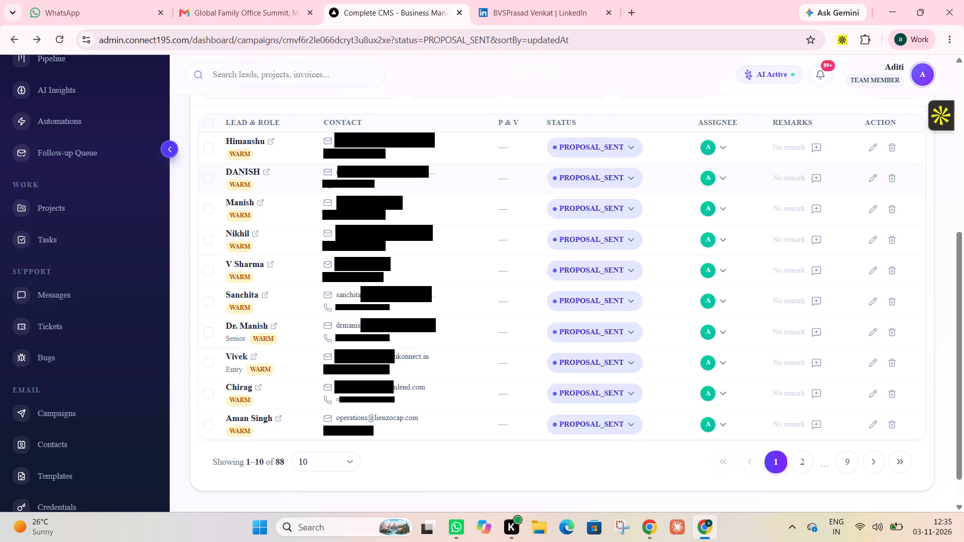
Open the Mastersheet-Family Office 2026 spreadsheet in a new tab and examine its Hotleads/Pipeline sheet.
left_click(638, 7)
left_click(584, 392)
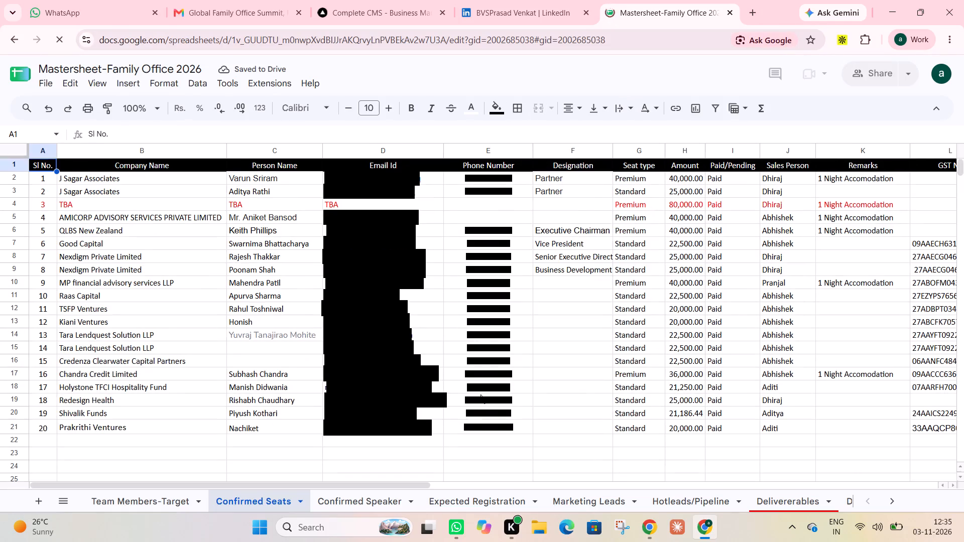
scroll(465, 424, "down", 2)
left_click(577, 510)
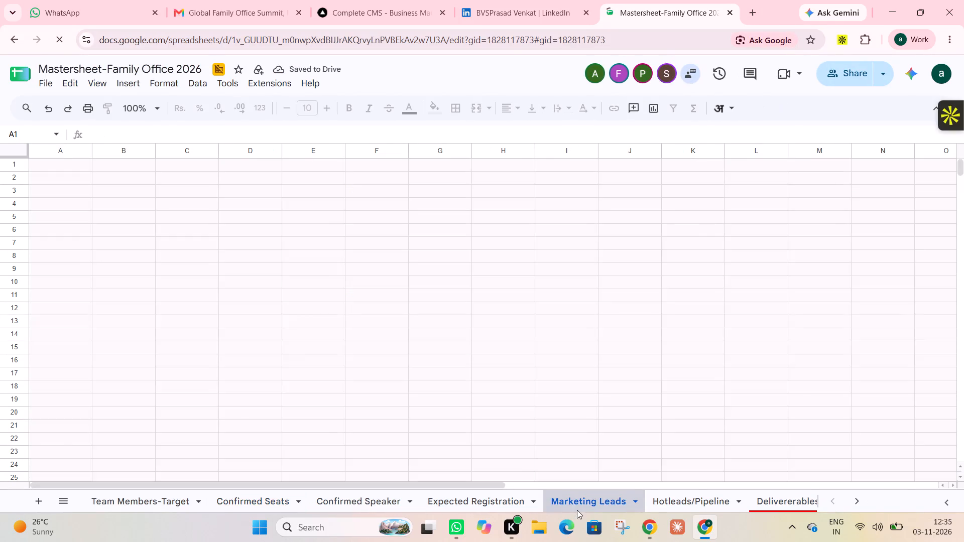
left_click(665, 504)
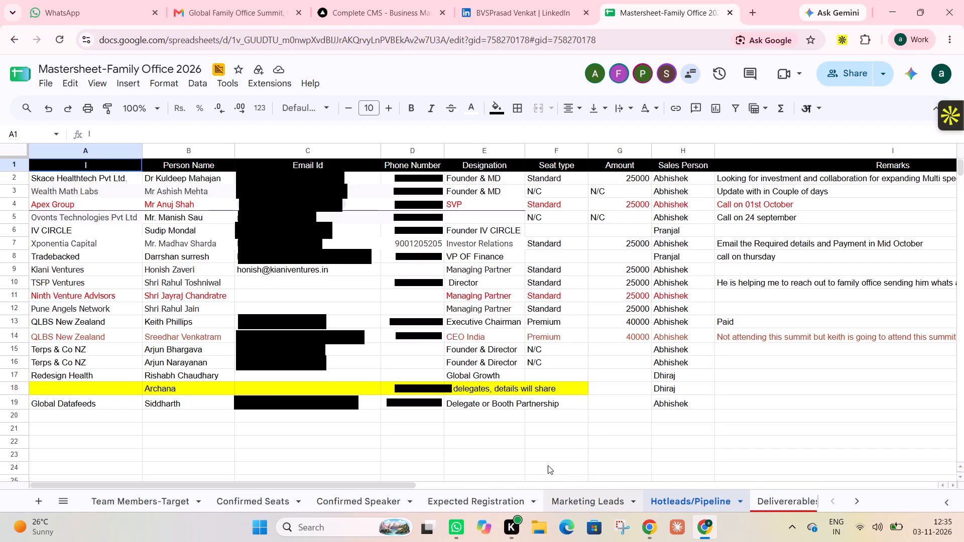
scroll(526, 460, "right", 3)
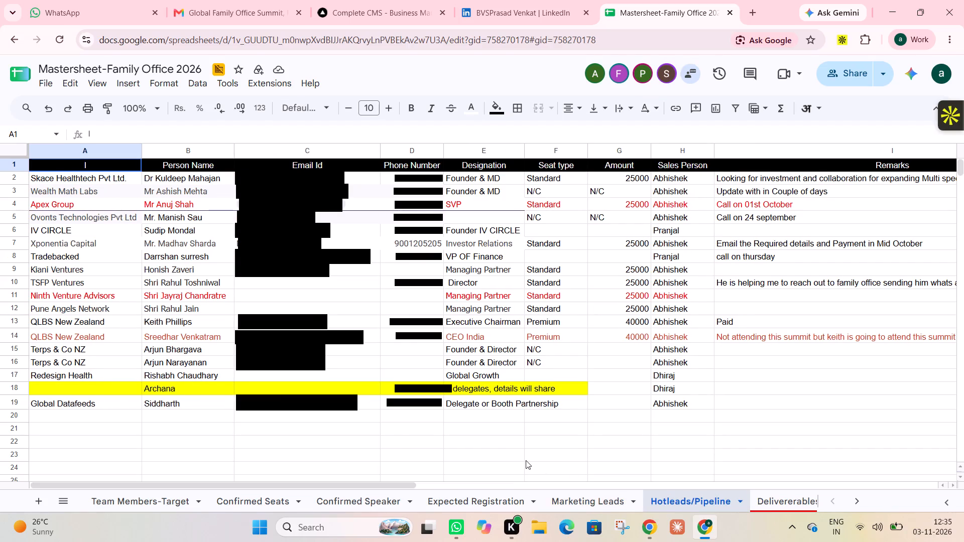
Switch back to the Complete CMS campaign and look through the recently updated Proposal Sent leads.
left_click(712, 535)
left_click(712, 534)
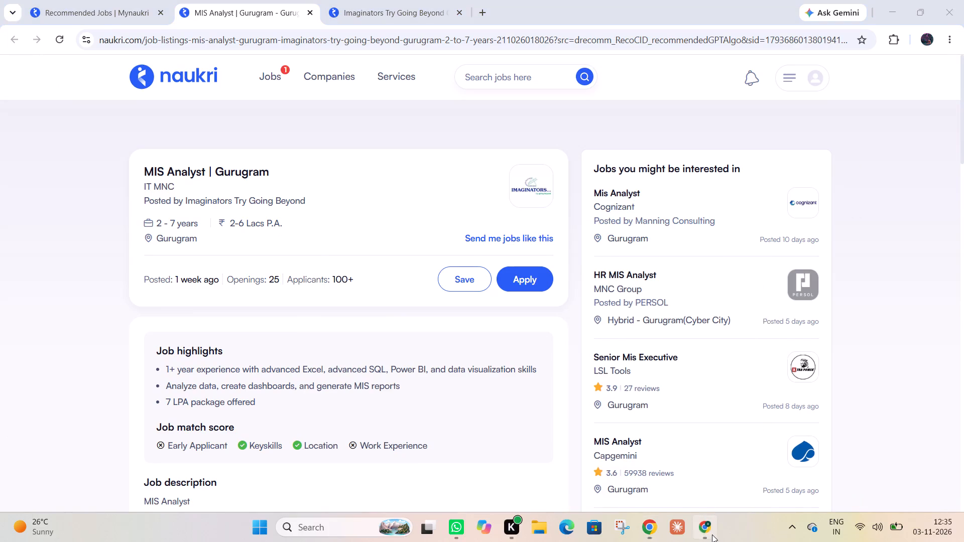
left_click(338, 26)
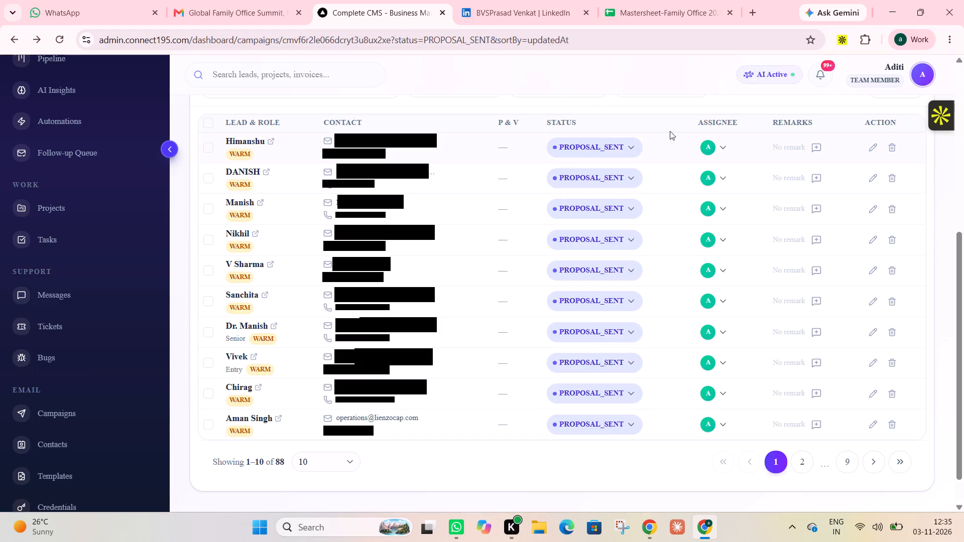
scroll(673, 196, "up", 1)
scroll(673, 196, "down", 1)
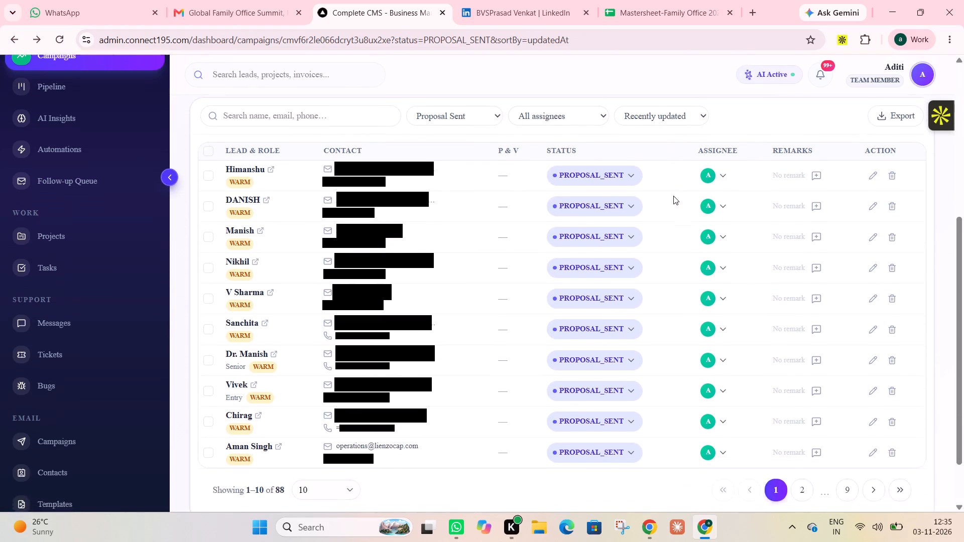
scroll(673, 196, "down", 1)
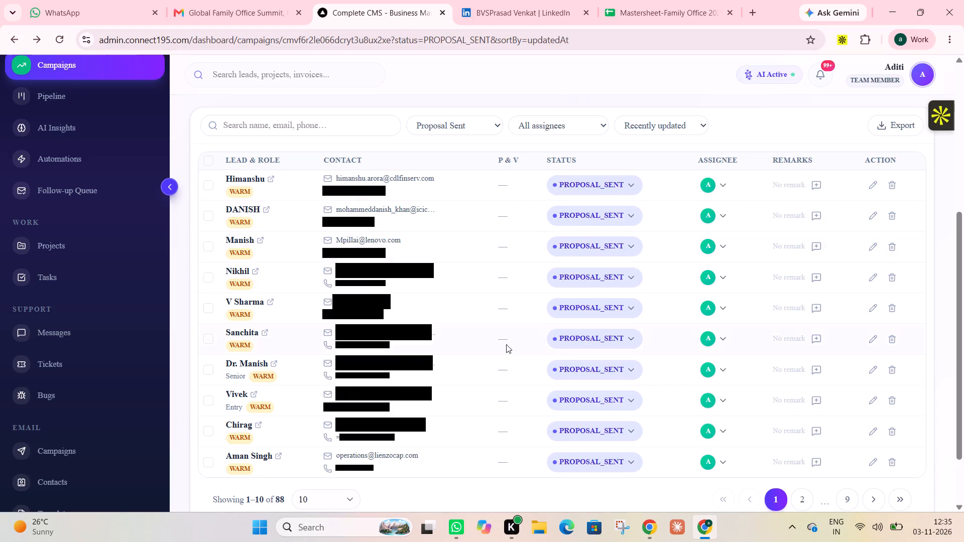
scroll(506, 344, "up", 1)
scroll(506, 344, "down", 1)
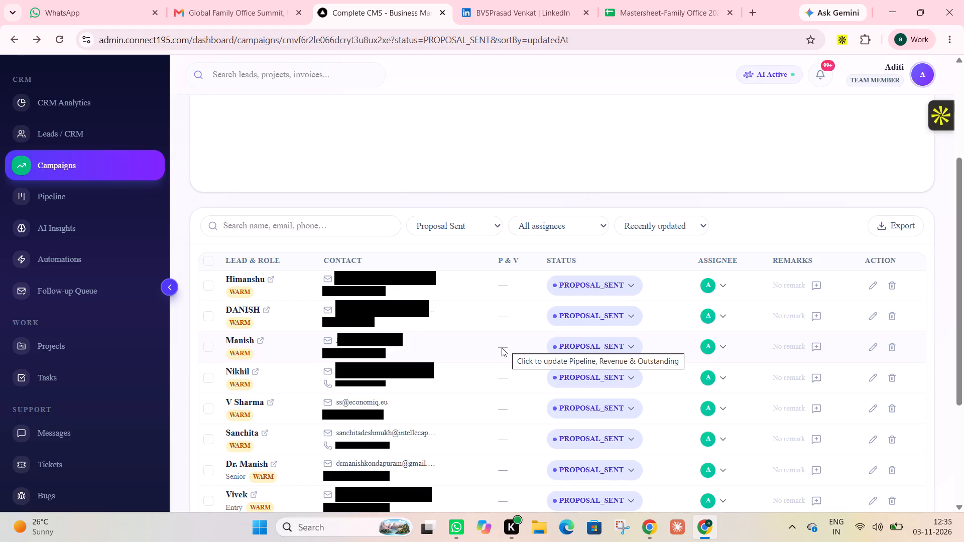
Open Himanshu's lead record from the Proposal Sent list and review its details.
left_click(271, 282)
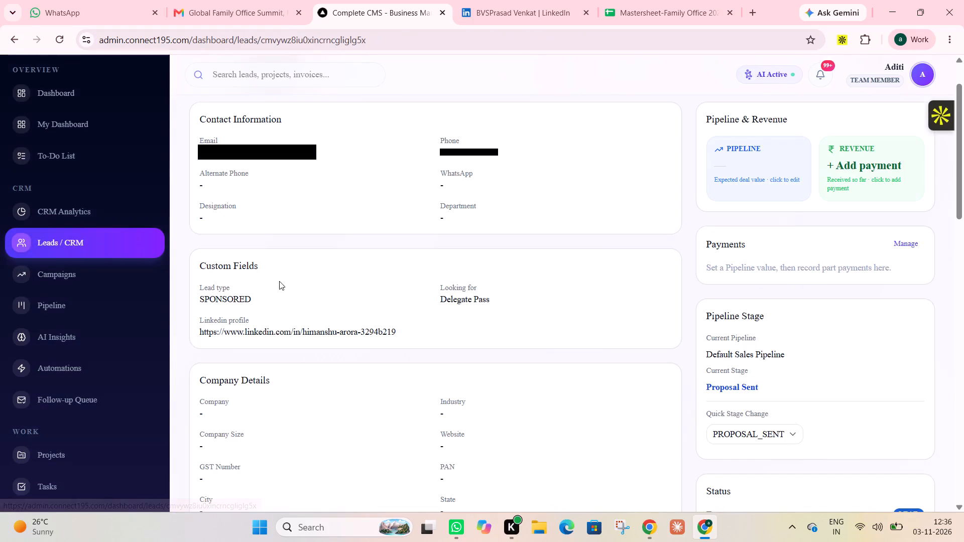
scroll(347, 323, "down", 8)
scroll(347, 323, "up", 12)
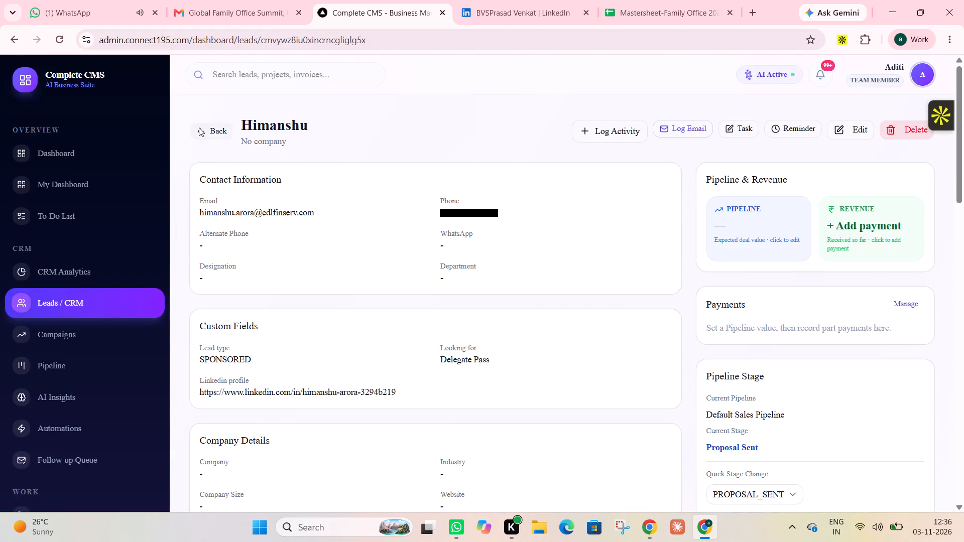
Go back to the campaign's lead list and open the status choices for Himanshu.
left_click(199, 127)
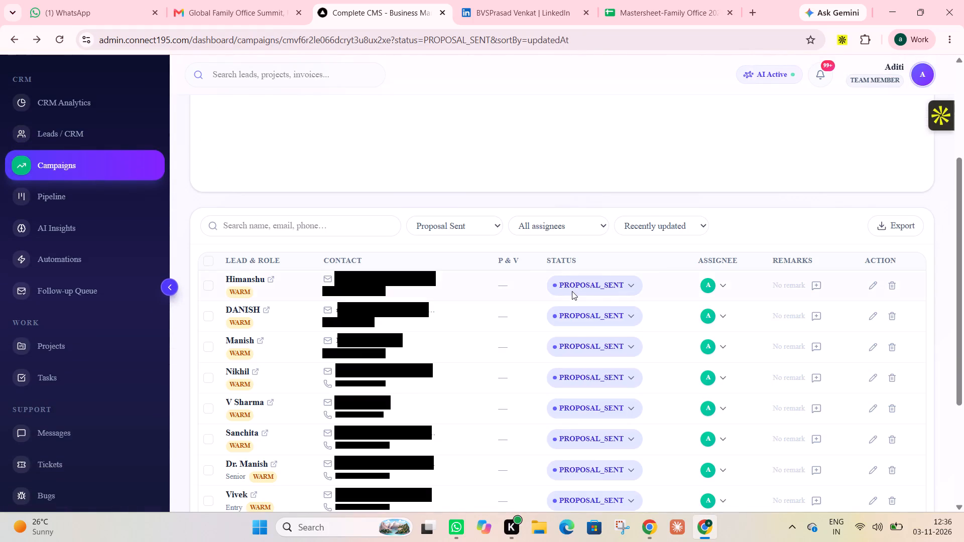
left_click(572, 291)
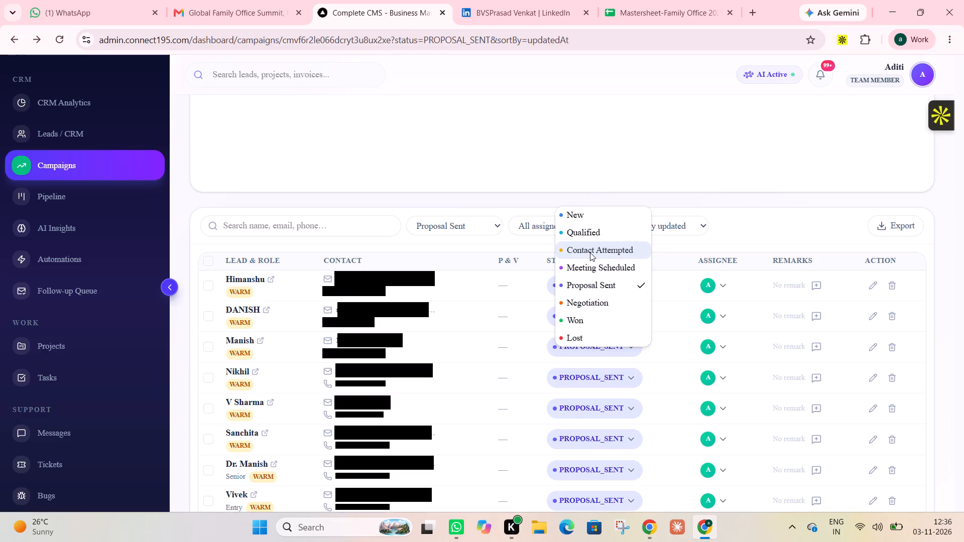
Set Himanshu's lead status to Contact Attempted.
left_click(590, 252)
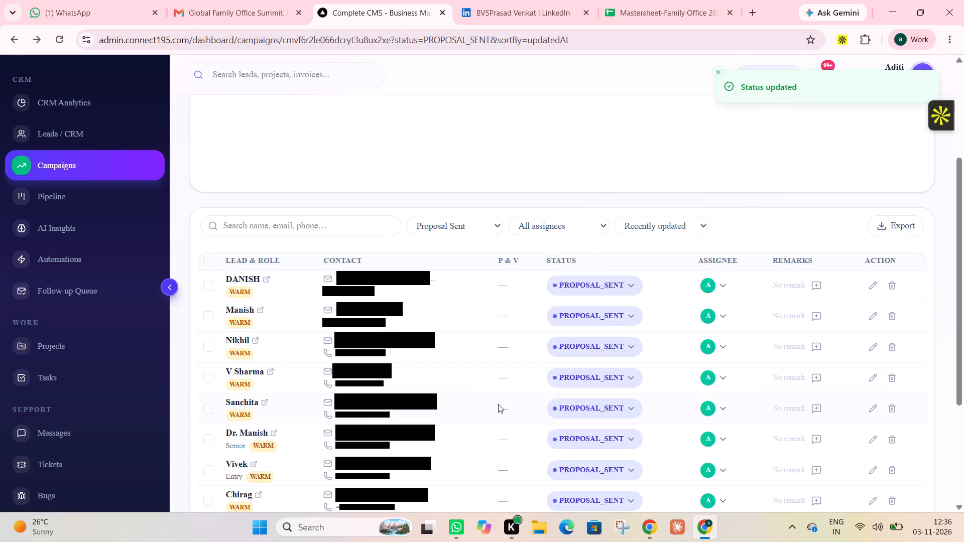
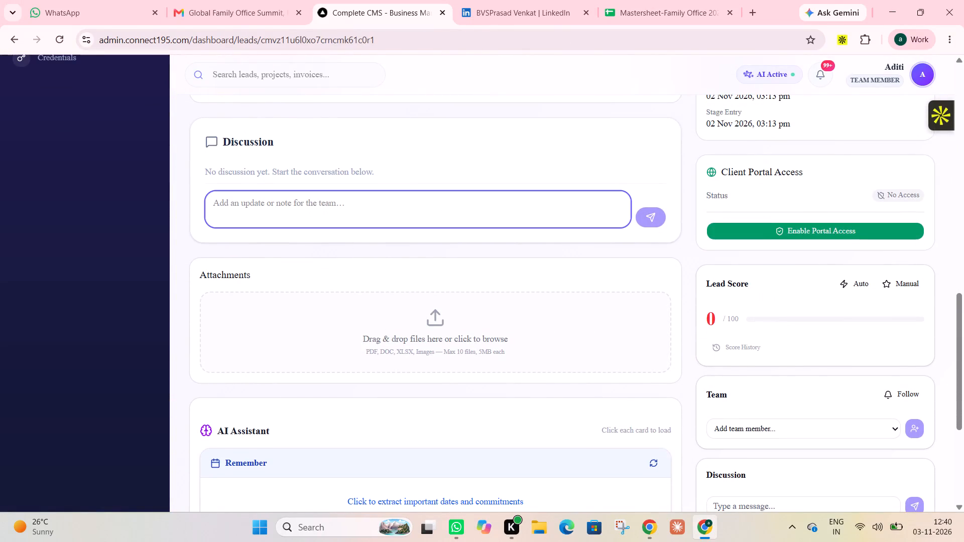
Post the discussion note "Some technical issues. called several times but he was unable to hear" on Danish's lead record.
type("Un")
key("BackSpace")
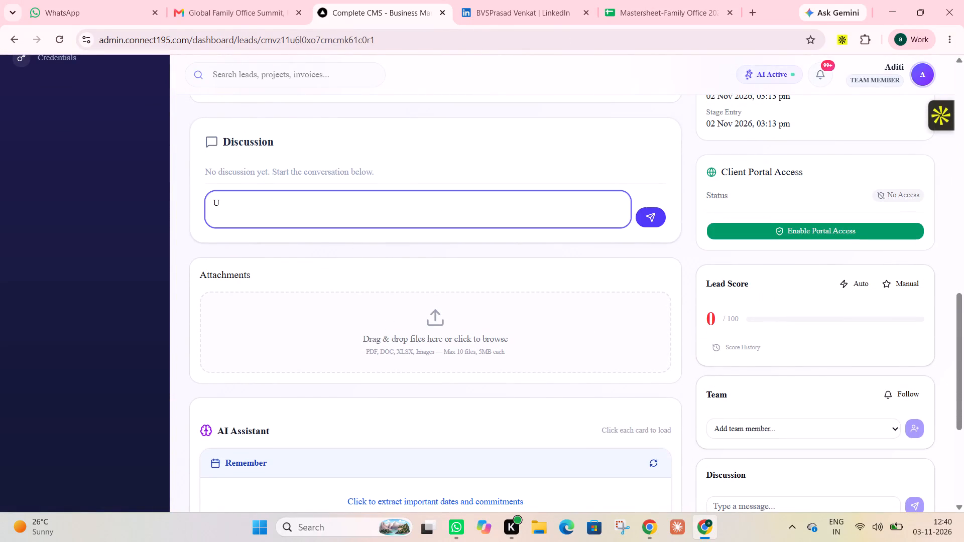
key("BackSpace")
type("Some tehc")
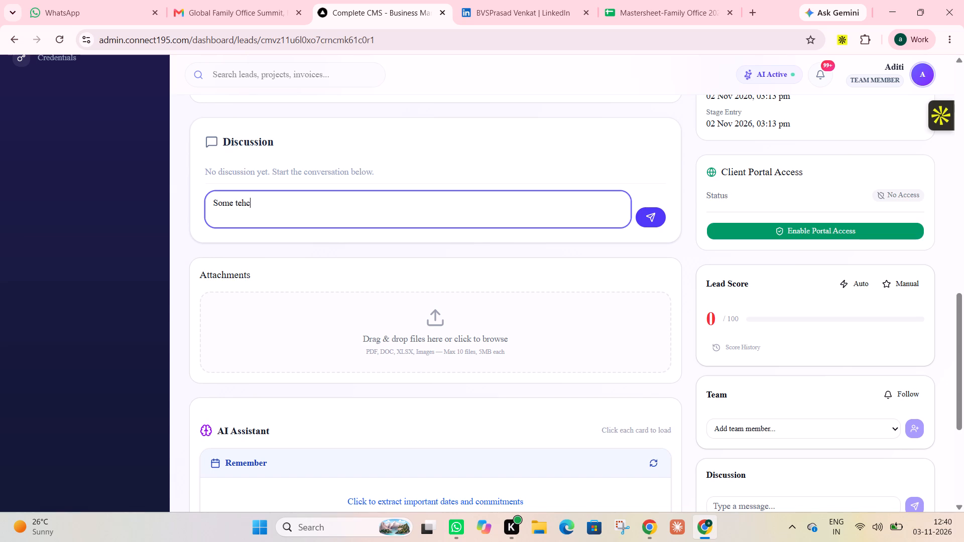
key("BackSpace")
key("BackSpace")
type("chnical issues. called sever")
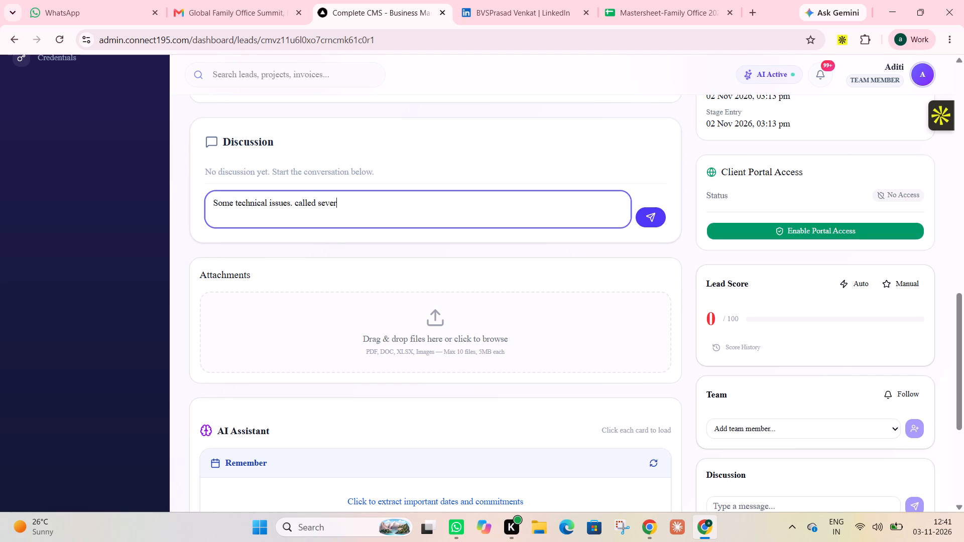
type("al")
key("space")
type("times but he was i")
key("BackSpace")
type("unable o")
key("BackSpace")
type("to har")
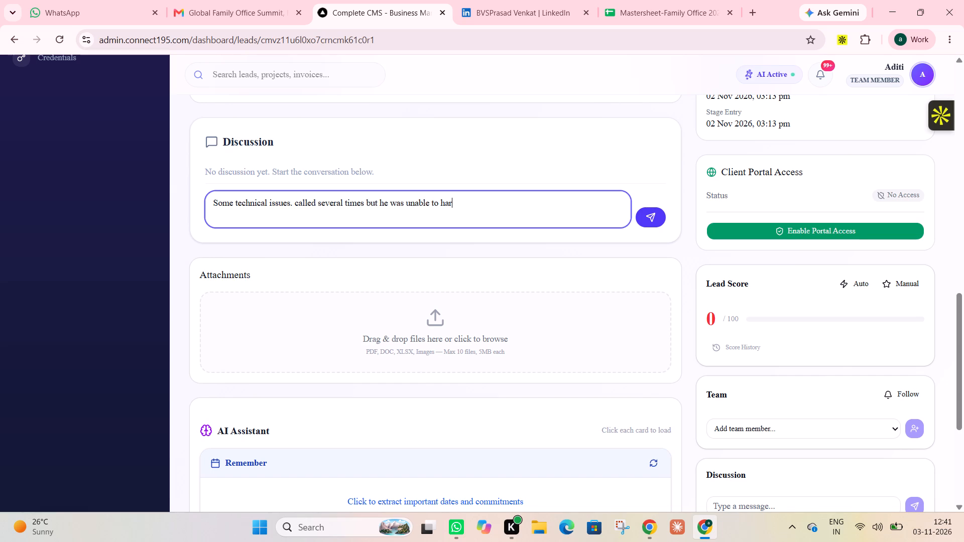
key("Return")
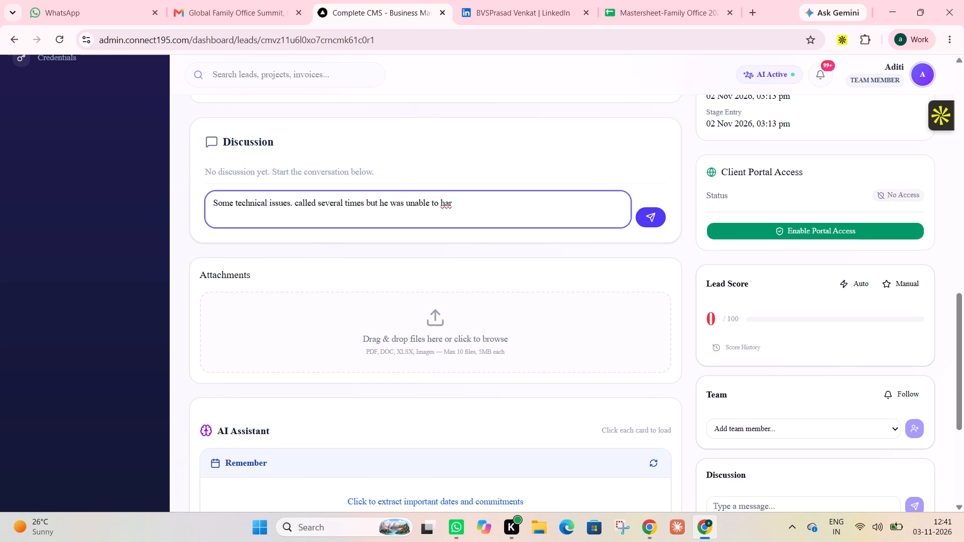
left_click(445, 202)
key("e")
left_click(646, 216)
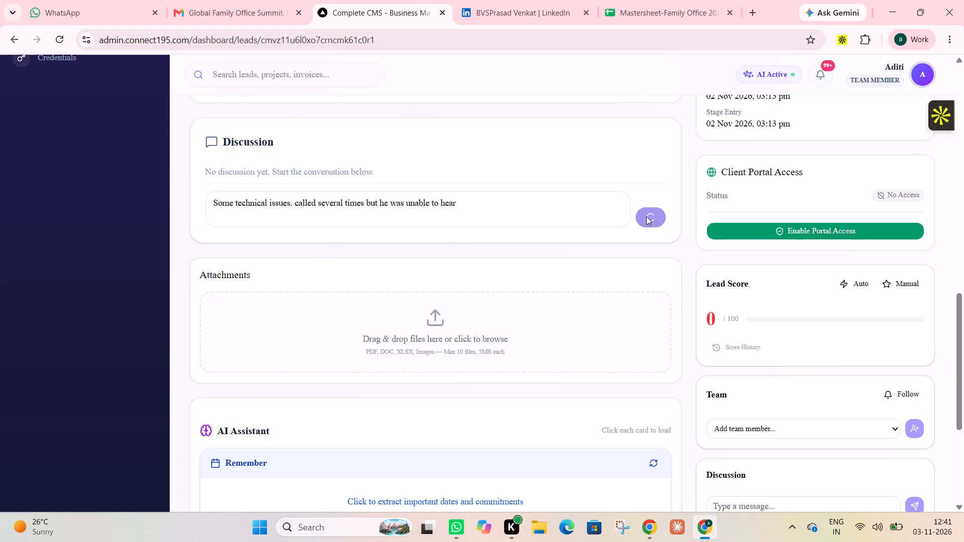
scroll(408, 183, "up", 3)
scroll(359, 253, "up", 1)
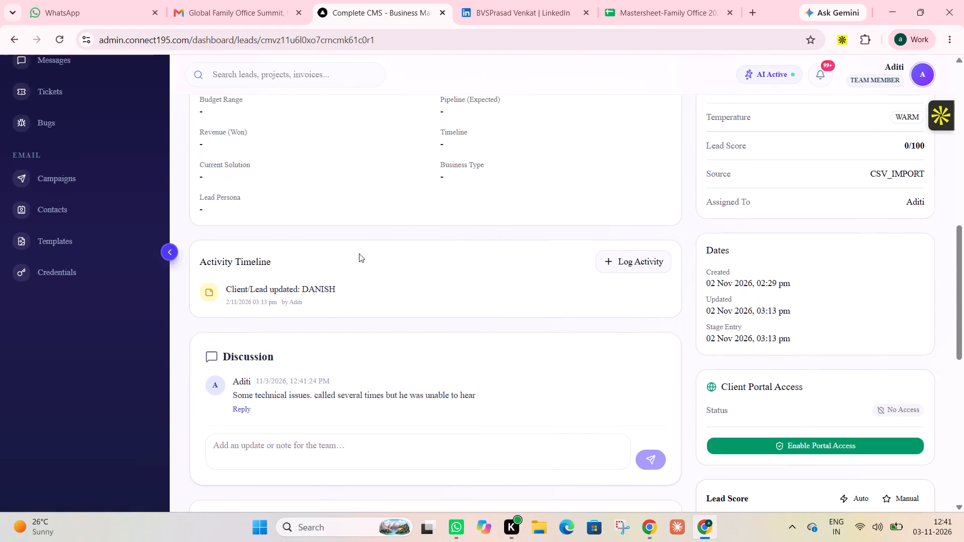
scroll(359, 253, "up", 6)
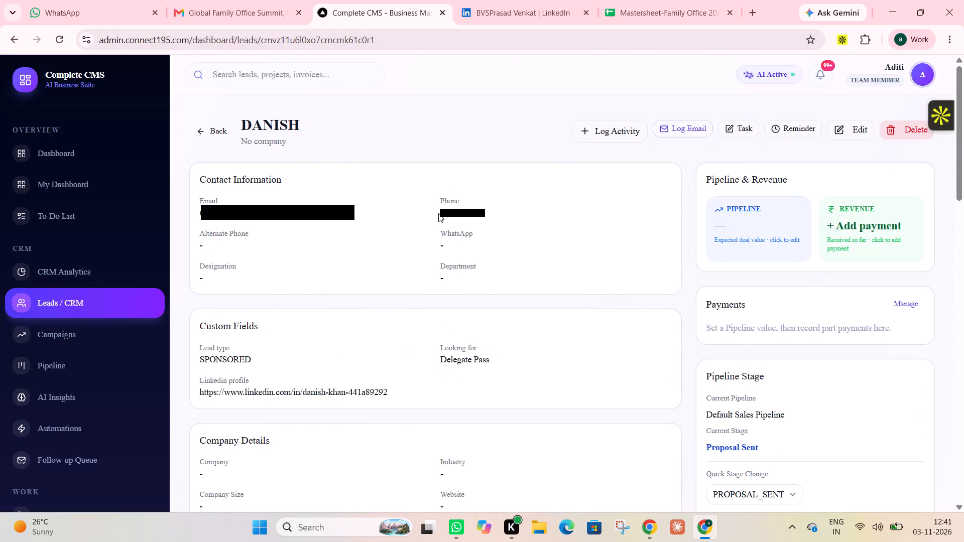
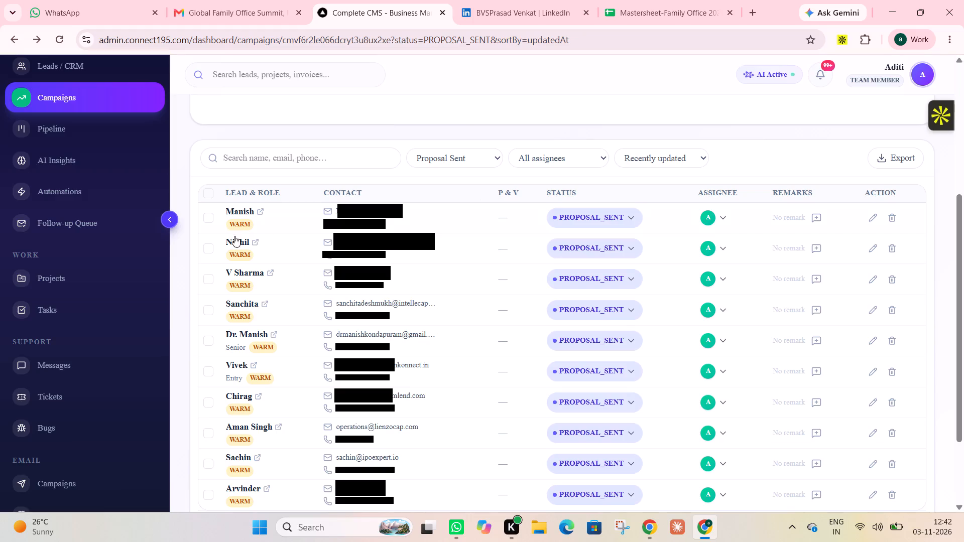
Open the lead record for Manish, first in the Proposal Sent list, and review its details and activity timeline.
left_click(240, 203)
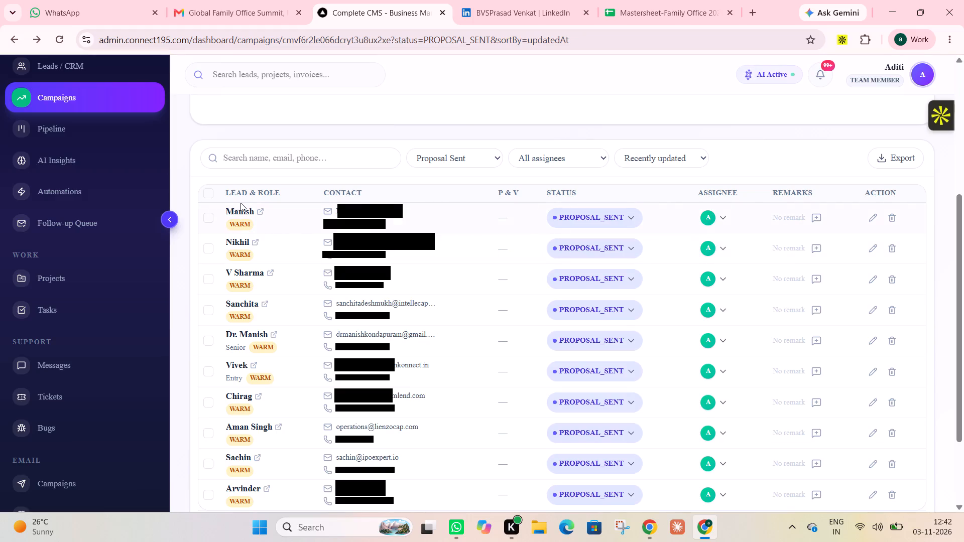
left_click(237, 210)
scroll(370, 387, "down", 1)
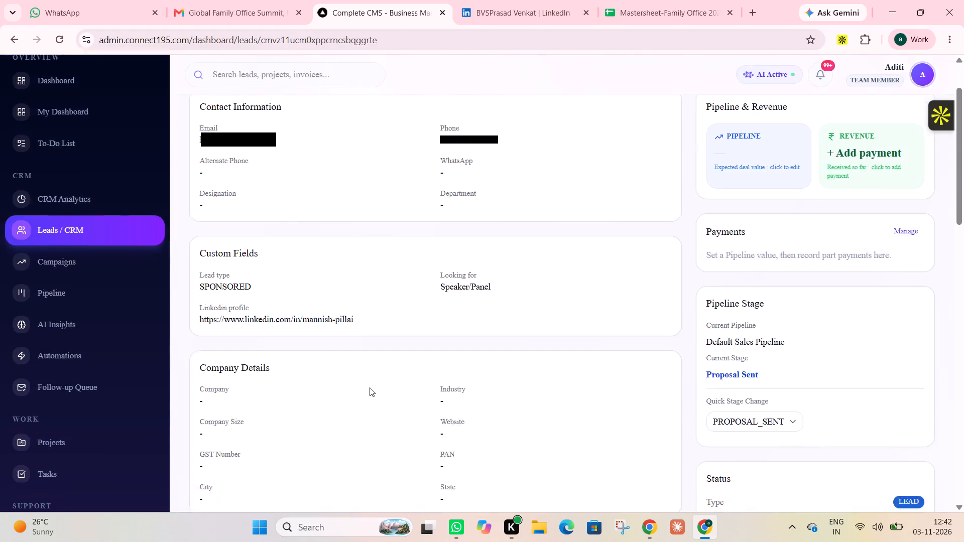
scroll(370, 387, "down", 5)
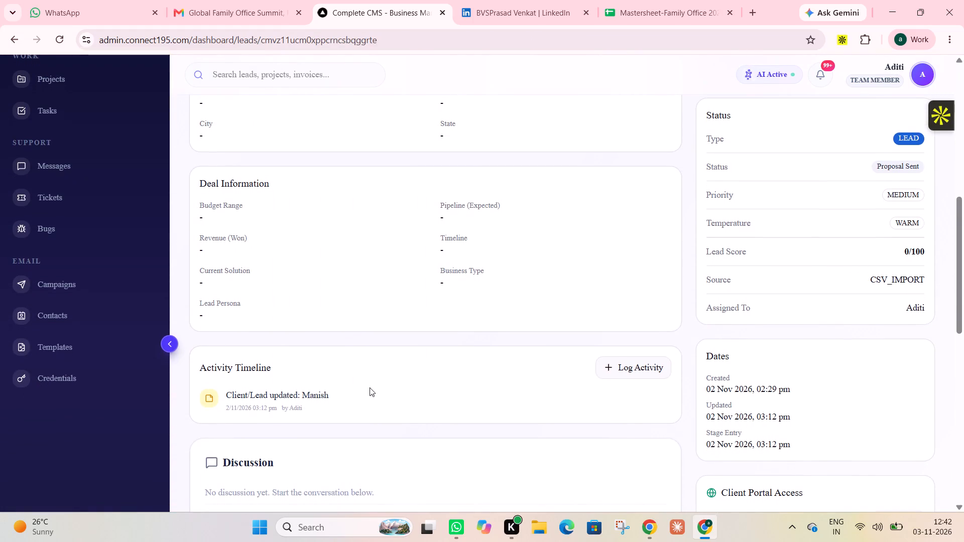
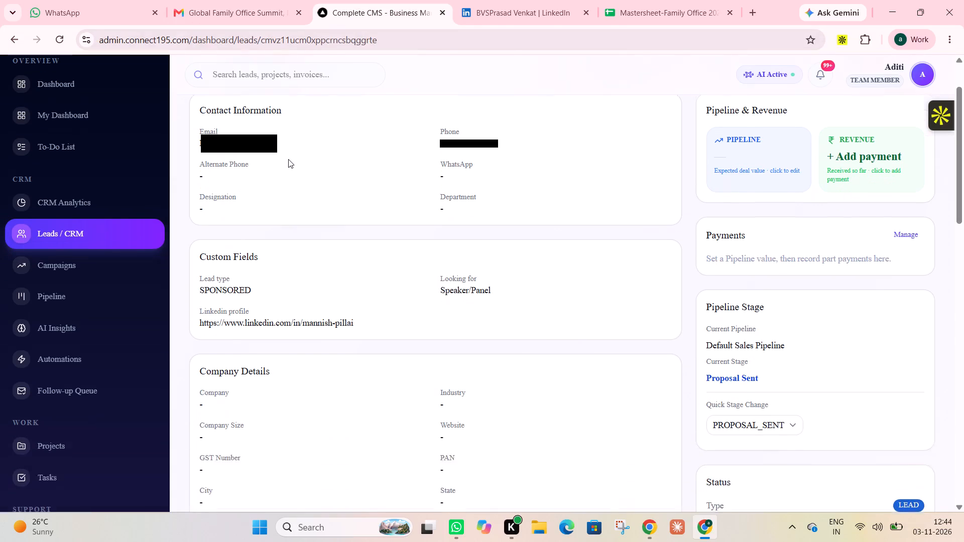
Review Manish's lead record, select his email address, and briefly check the Gmail sent conversation before returning to the record.
scroll(288, 159, "down", 1)
scroll(288, 159, "up", 4)
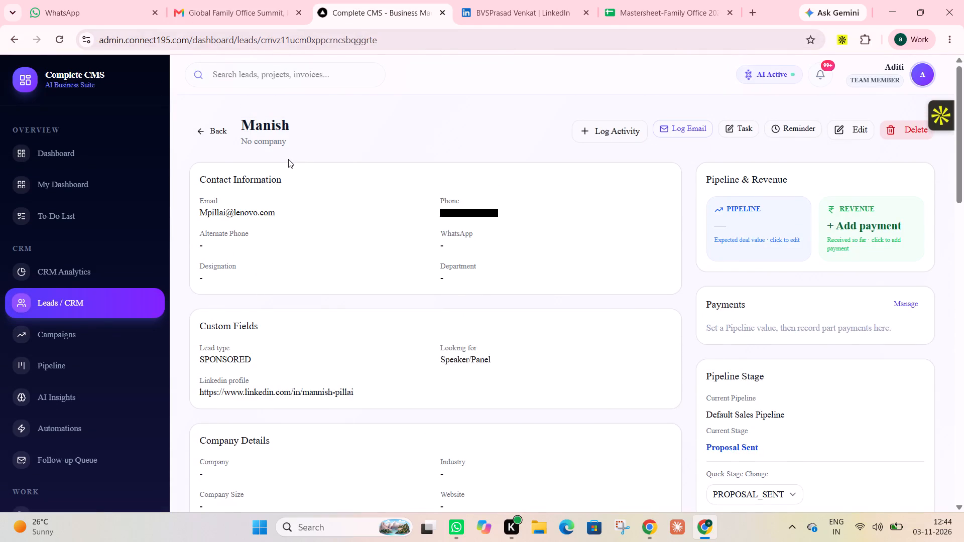
scroll(288, 159, "down", 2)
scroll(288, 159, "up", 3)
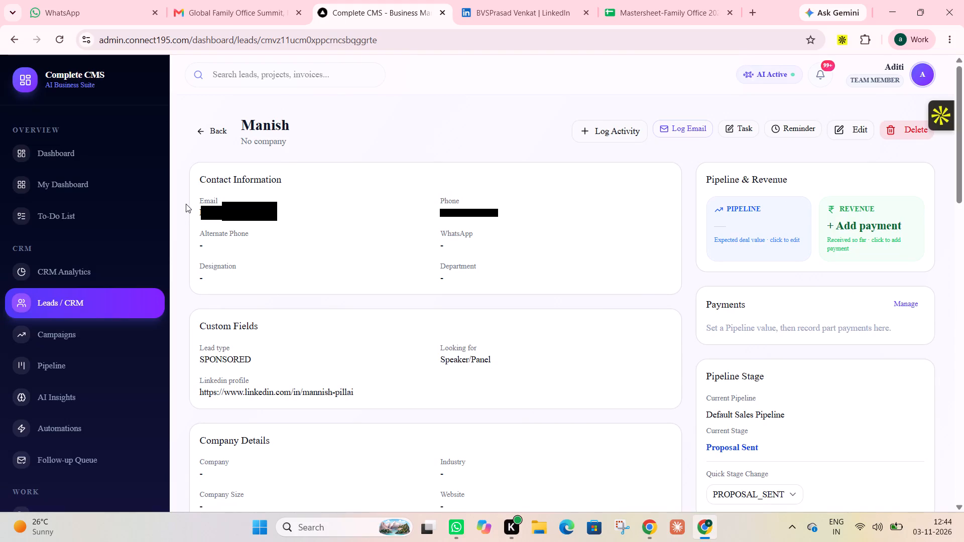
left_click_drag(195, 211, 292, 211)
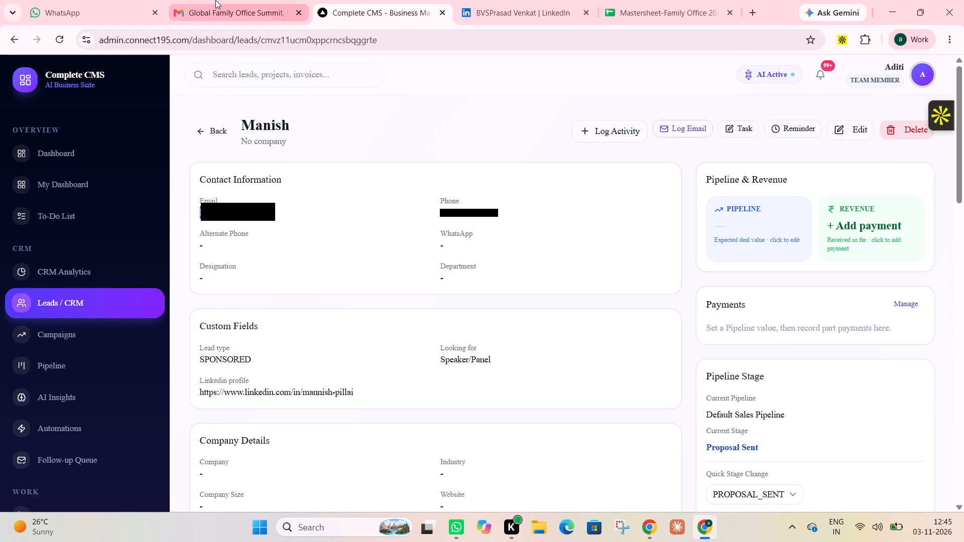
left_click(215, 0)
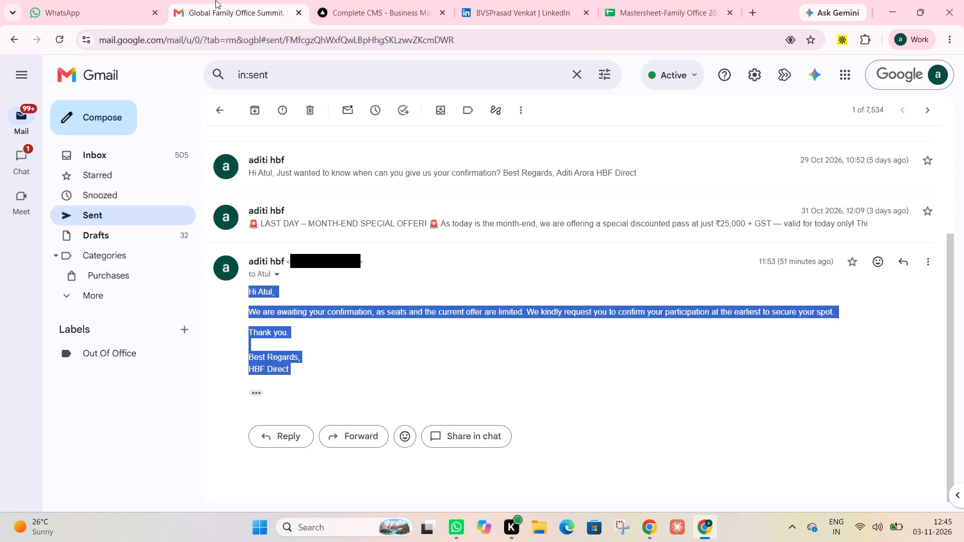
left_click(321, 0)
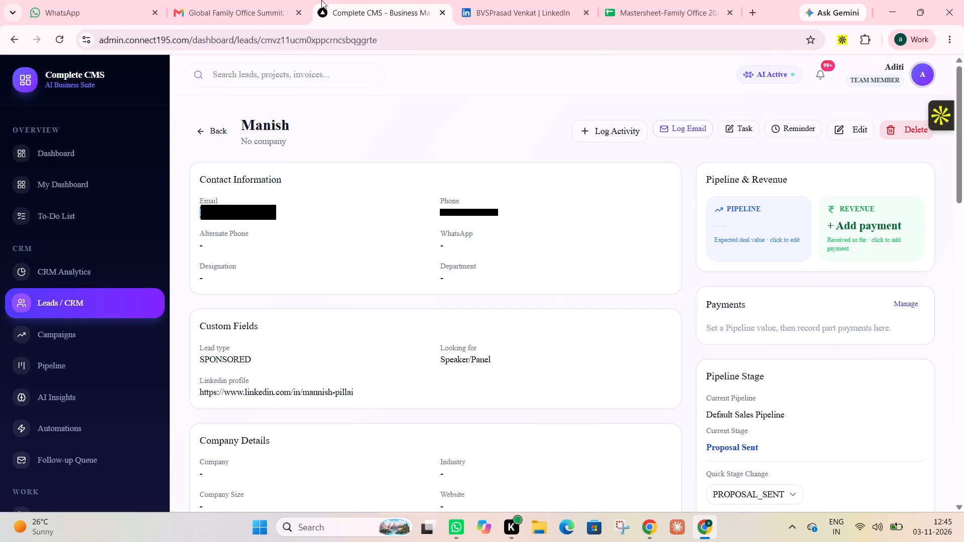
Review the rest of Manish's lead record and change his pipeline stage to Lost.
scroll(467, 280, "up", 1)
scroll(467, 280, "down", 3)
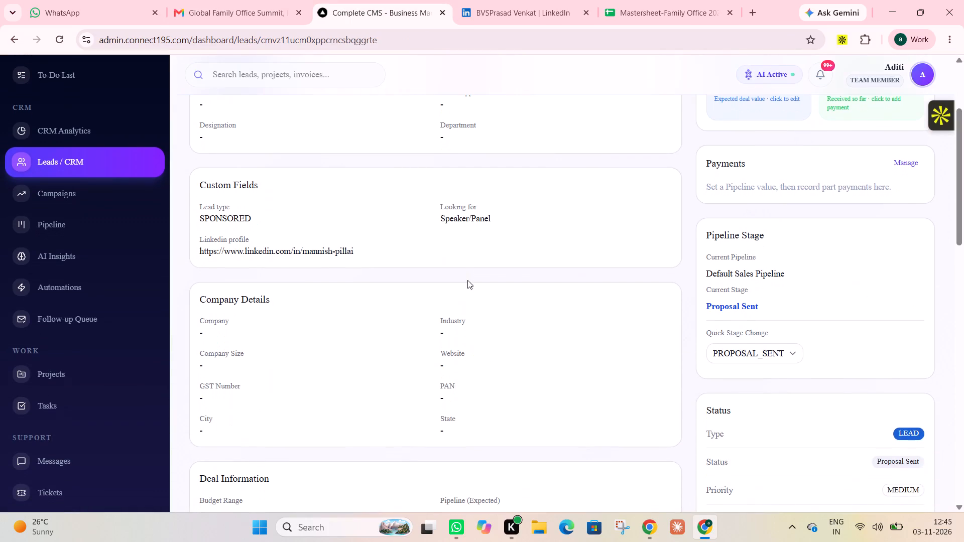
scroll(459, 393, "down", 3)
scroll(401, 433, "down", 2)
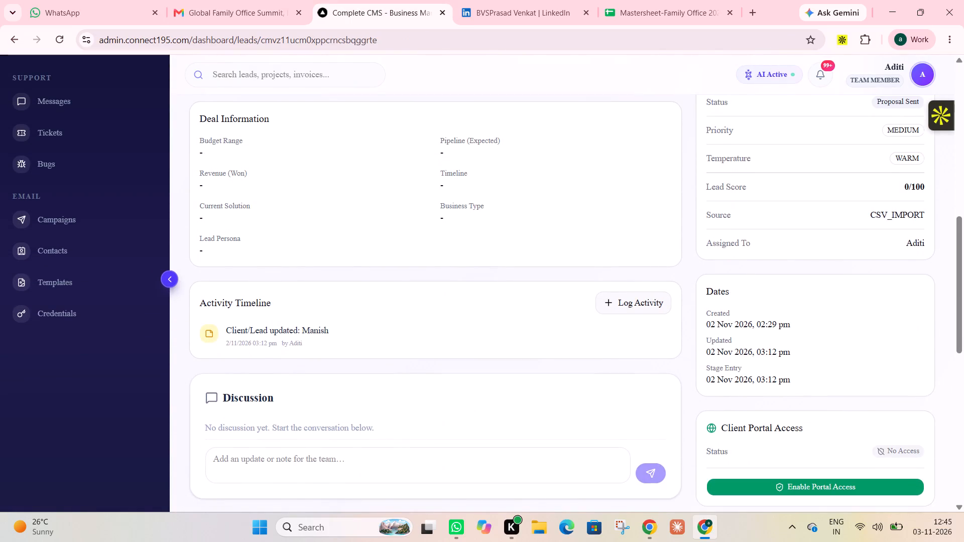
scroll(709, 415, "down", 1)
scroll(634, 394, "up", 5)
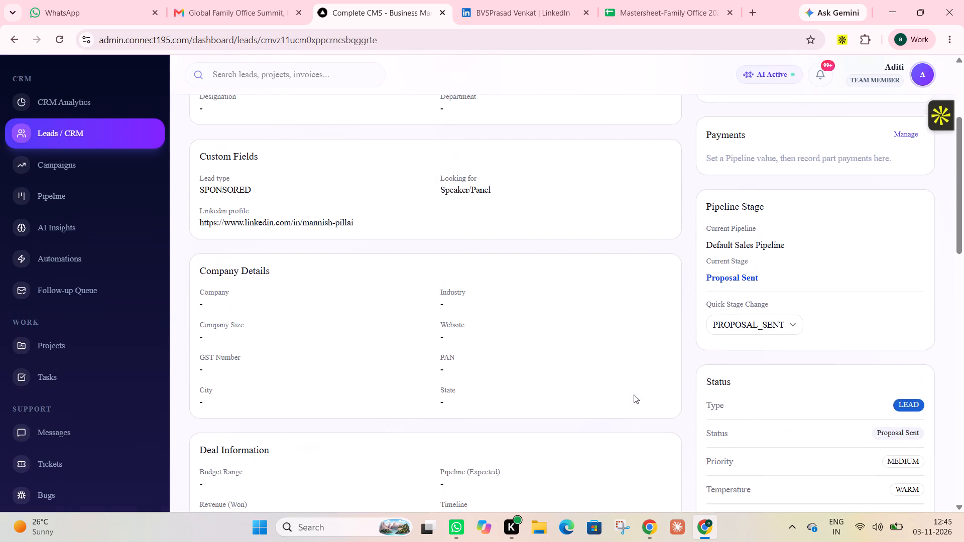
left_click(739, 318)
left_click(720, 373)
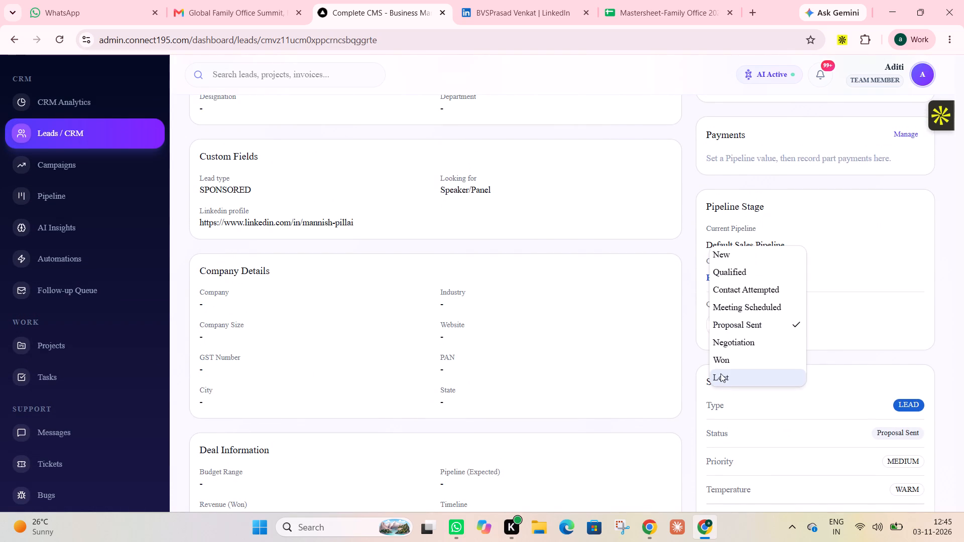
scroll(599, 348, "down", 4)
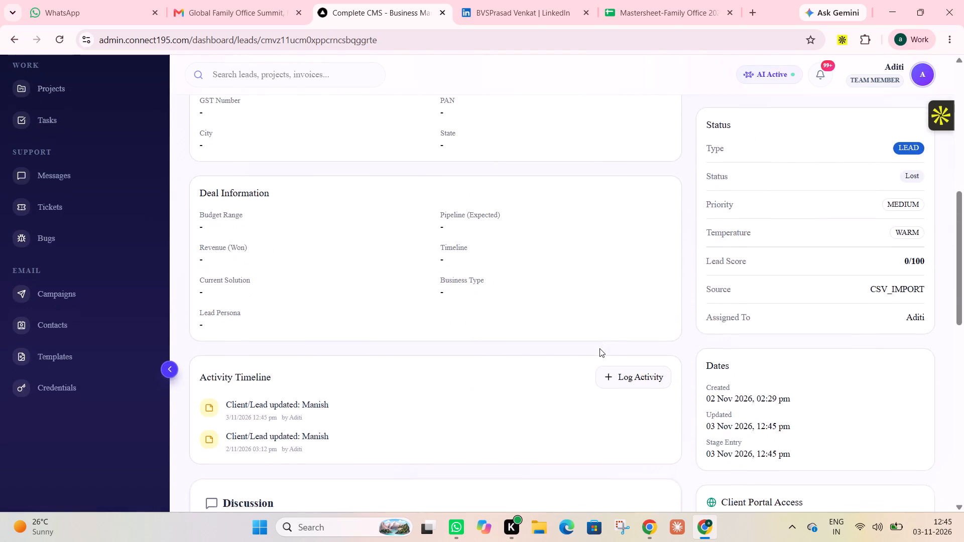
Write the note "Just hung up the call" in the Discussion section of Manish's lead record.
scroll(599, 348, "down", 1)
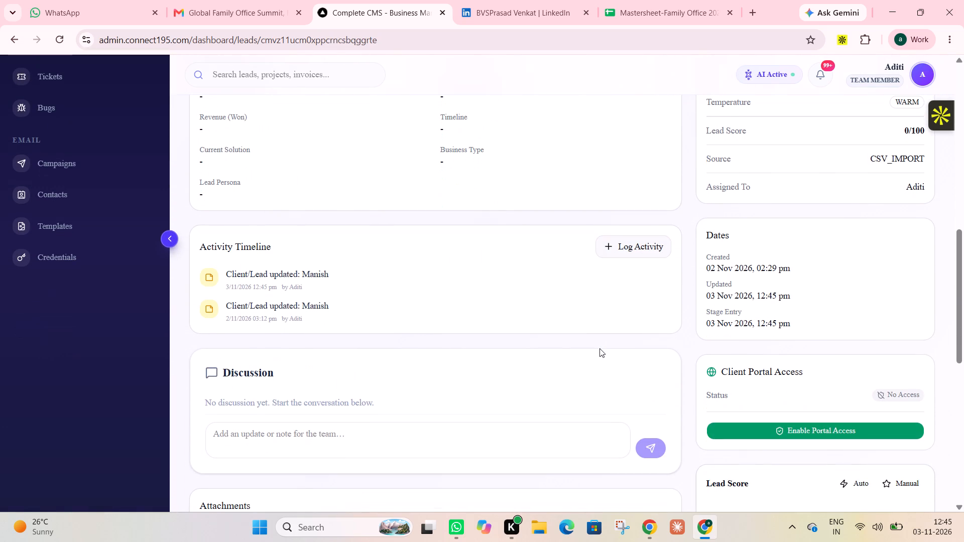
left_click(408, 444)
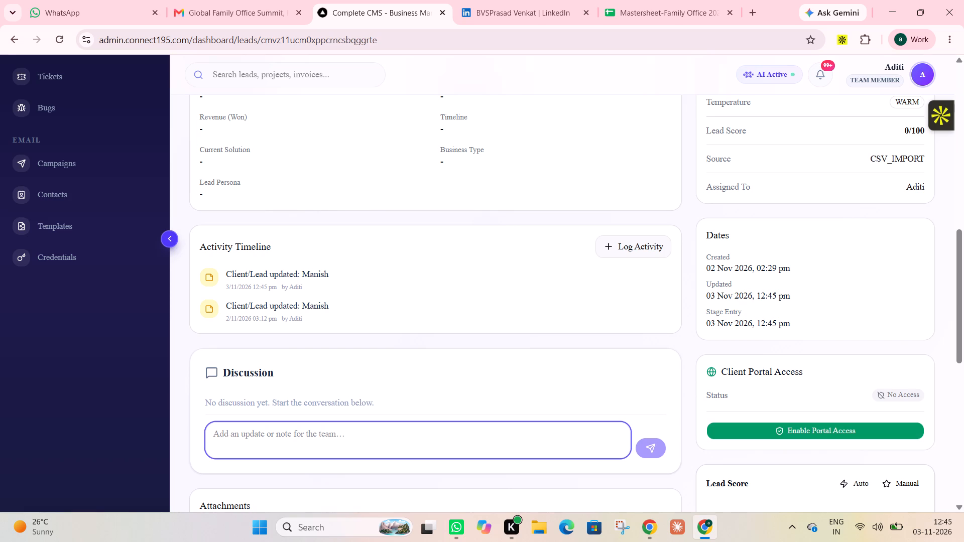
type("Just hung")
key("space")
type("th")
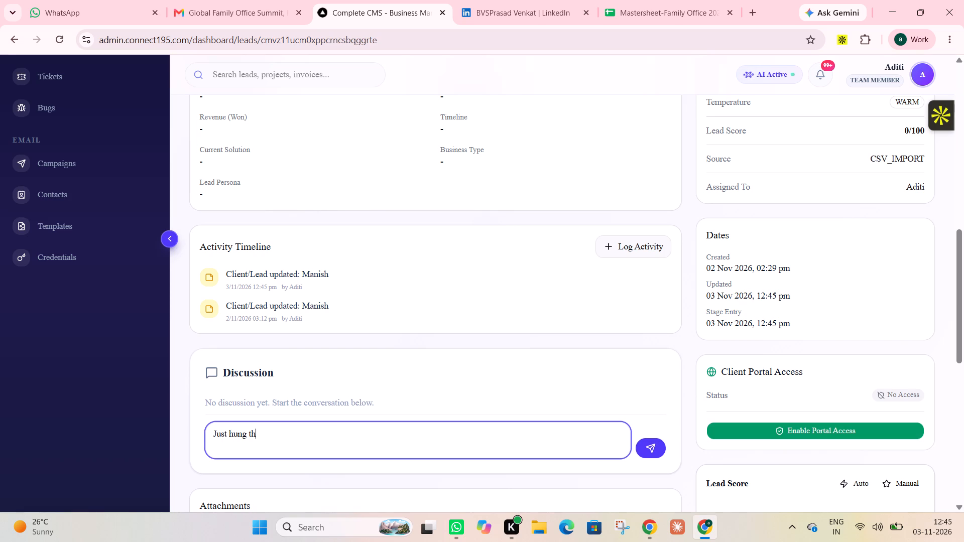
key("BackSpace")
key("BackSpace")
type("up the call")
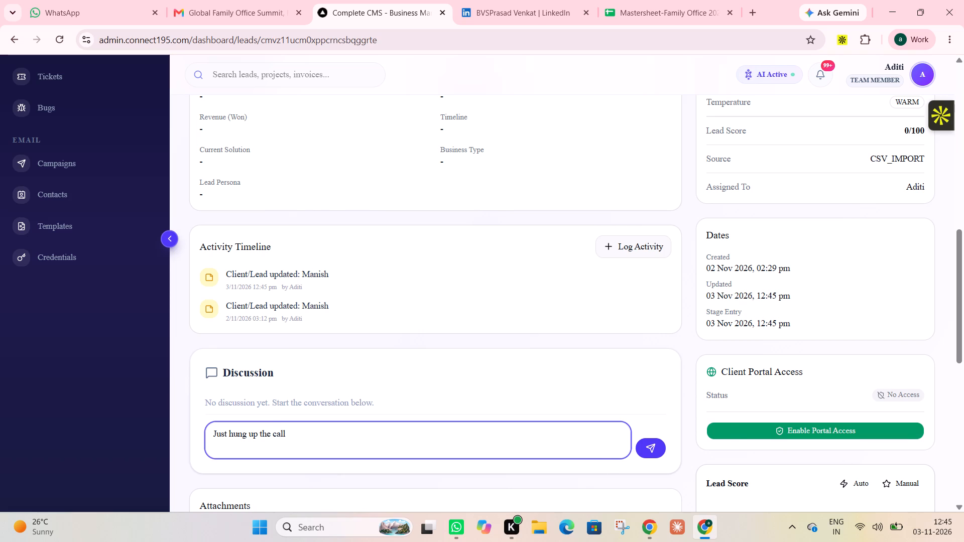
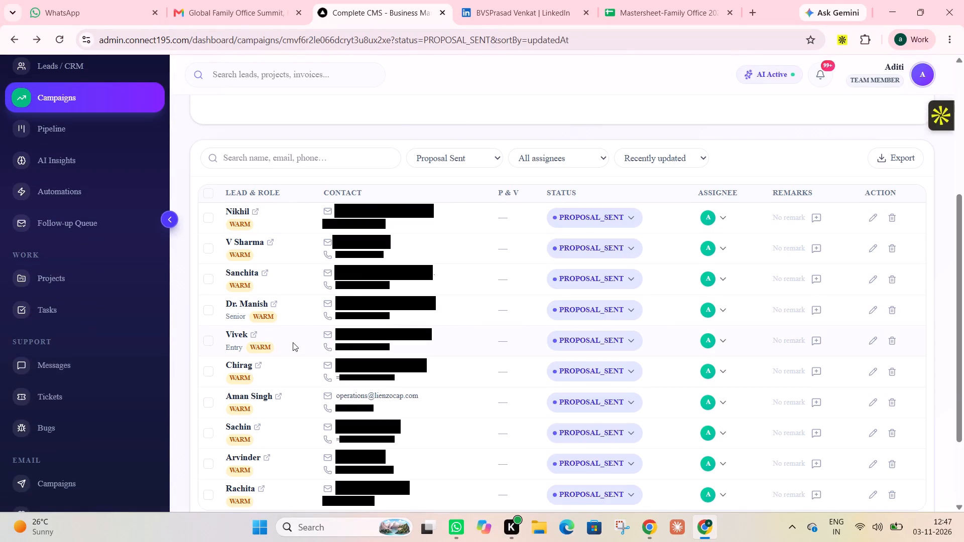
Open Nikhil's lead record from the Proposal Sent list and review its deal information and activity timeline.
left_click(247, 209)
scroll(408, 334, "down", 3)
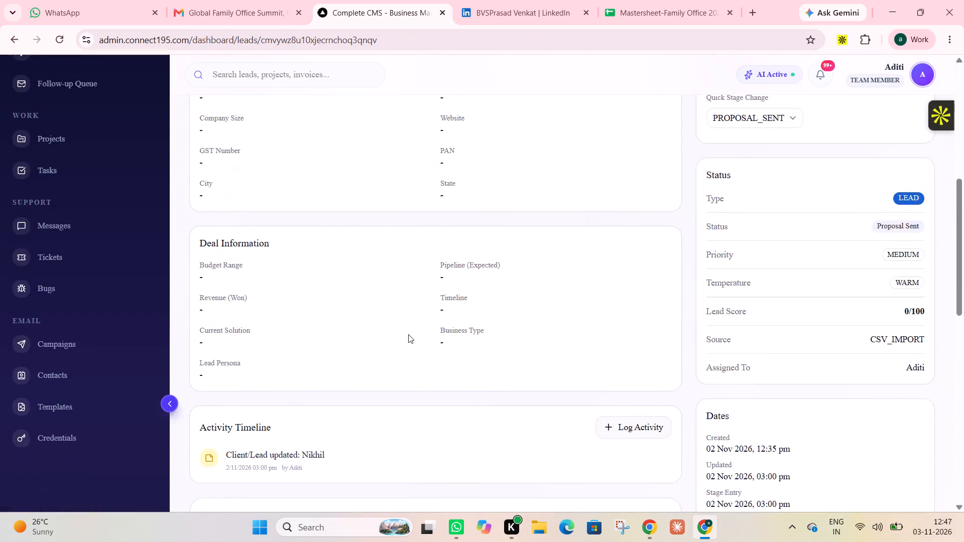
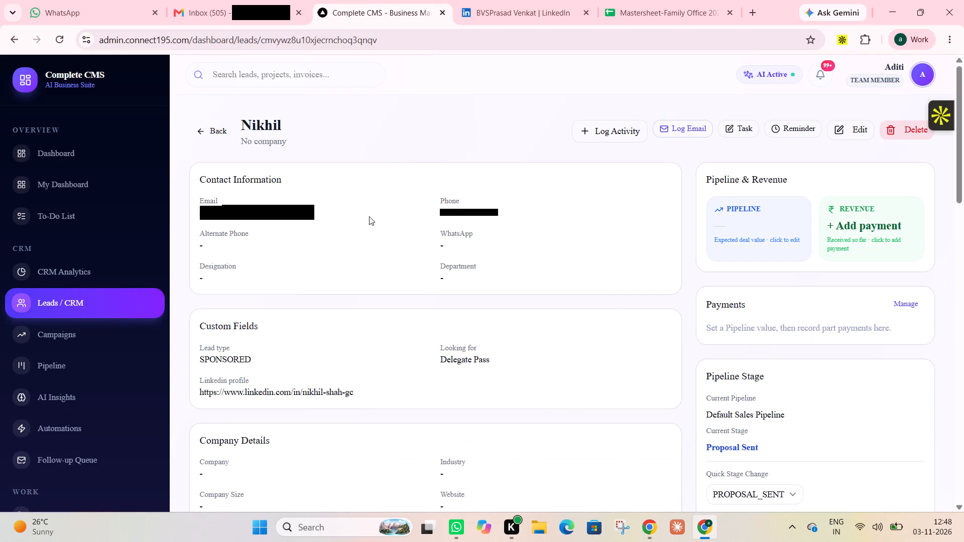
Change the pipeline stage in Nikhil's lead record to Contact Attempted.
scroll(420, 290, "up", 2)
scroll(420, 290, "down", 3)
scroll(420, 290, "up", 2)
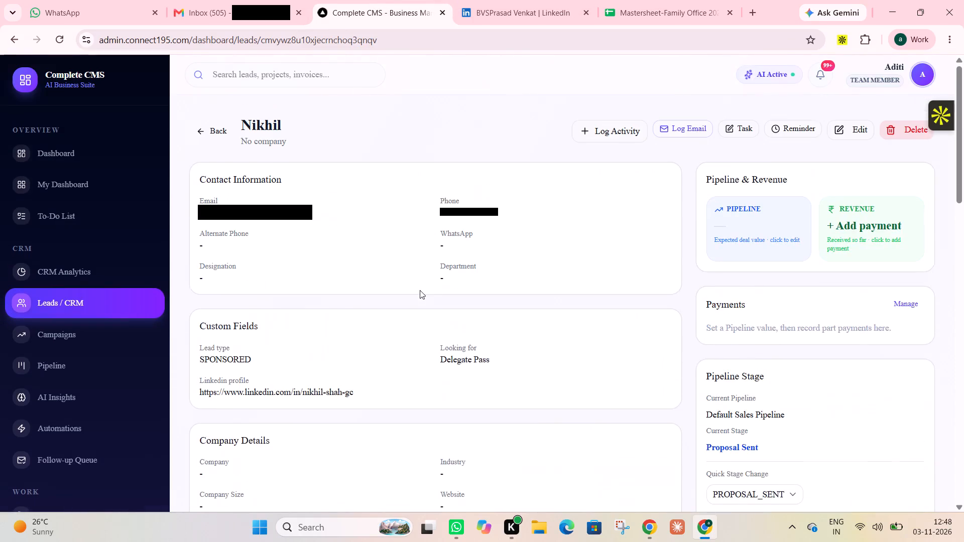
scroll(747, 374, "down", 5)
left_click(752, 223)
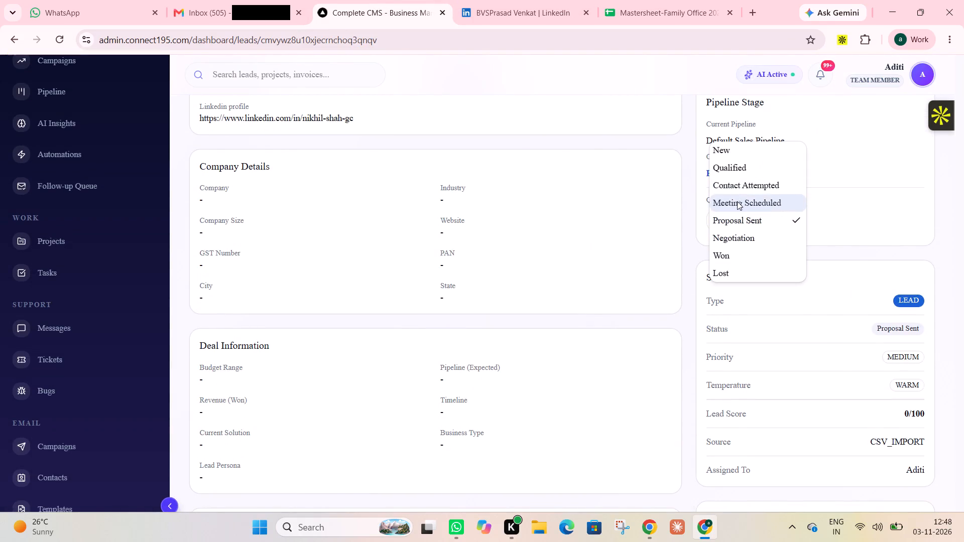
left_click(738, 184)
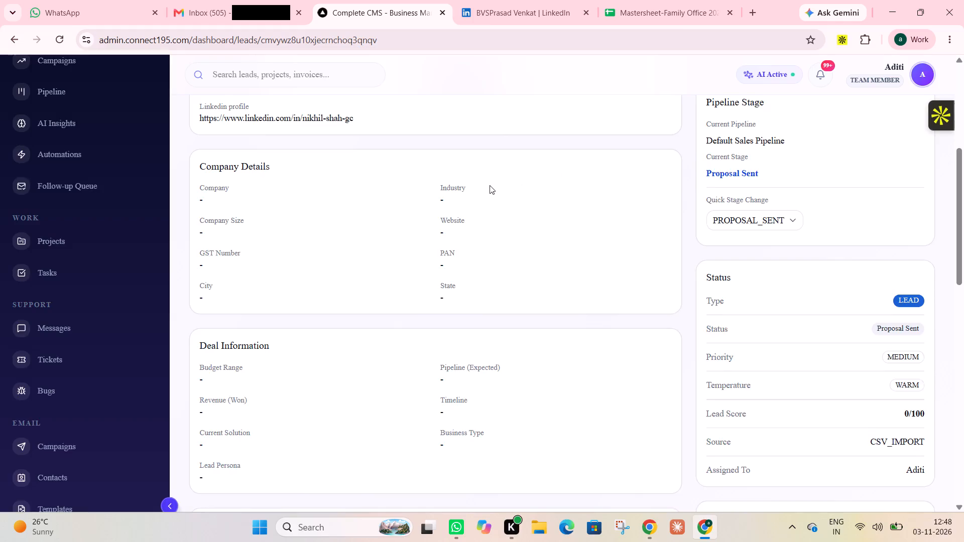
Return to the Proposal Sent lead list and change the first listed lead's status to Lost.
scroll(490, 185, "up", 4)
left_click(207, 132)
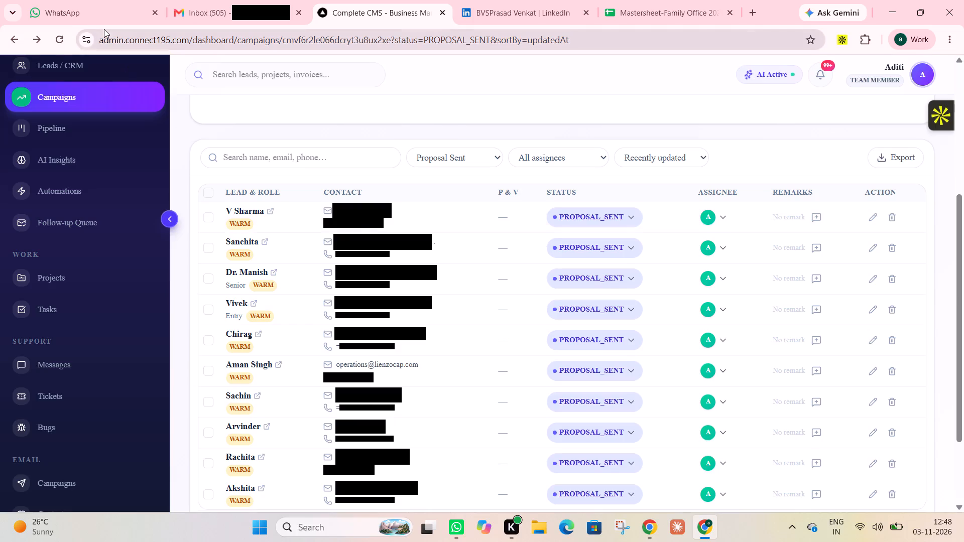
left_click(582, 220)
left_click(578, 267)
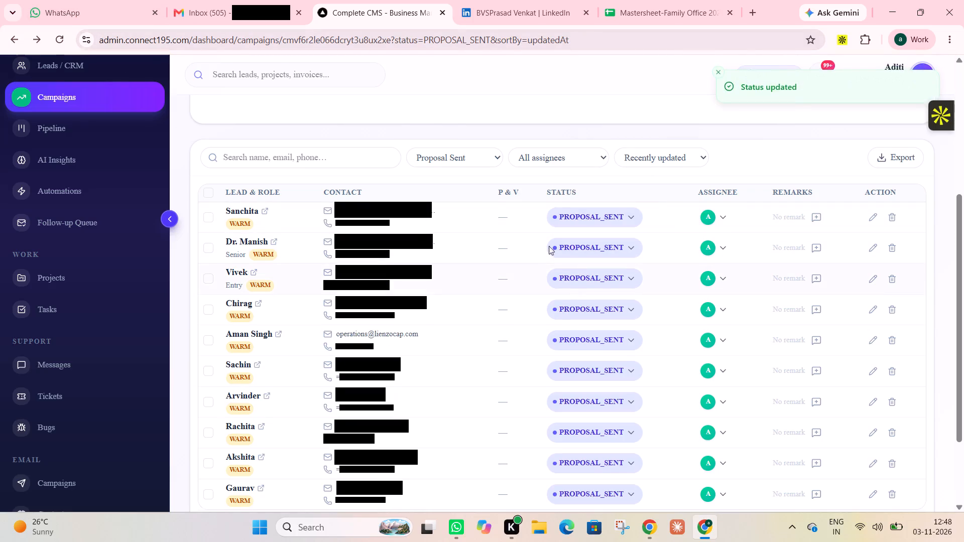
Open Sanchita's lead record from the Proposal Sent list, review its contact information and custom fields, and return to the list.
scroll(498, 304, "down", 4)
scroll(498, 304, "up", 2)
scroll(498, 304, "down", 4)
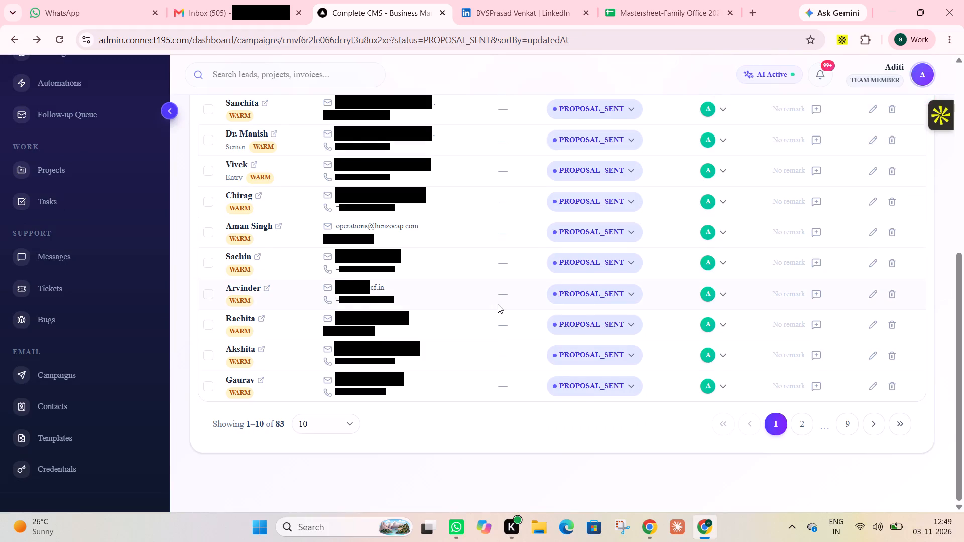
scroll(498, 304, "up", 4)
scroll(498, 304, "down", 3)
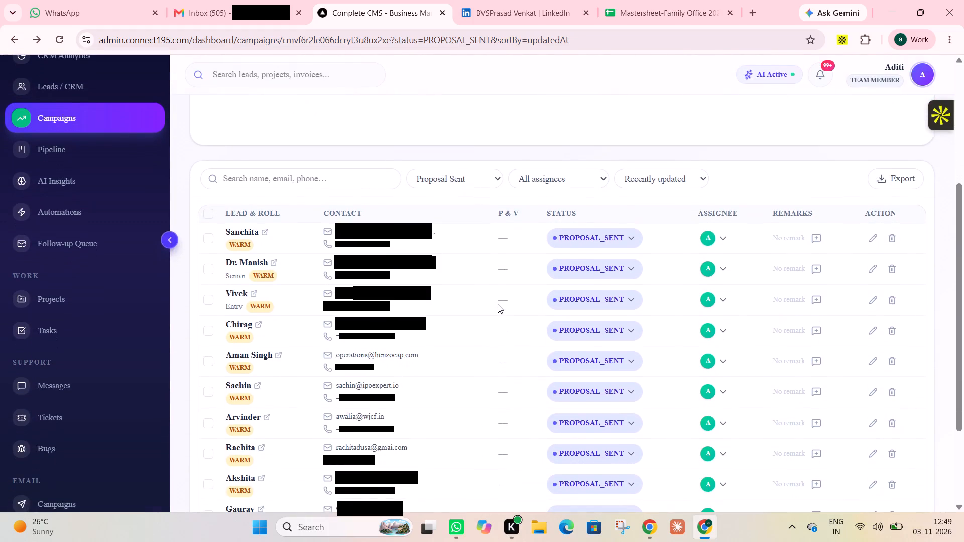
left_click(564, 232)
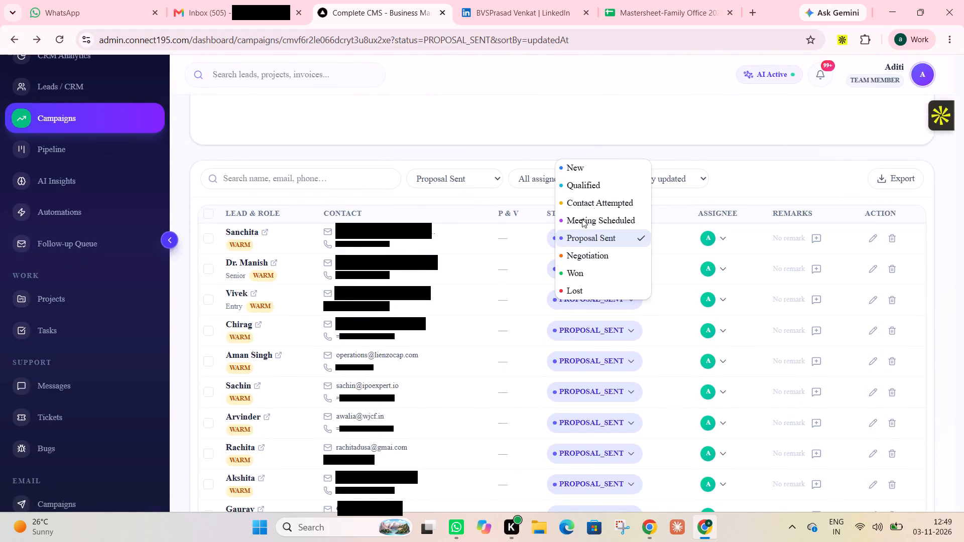
left_click(234, 226)
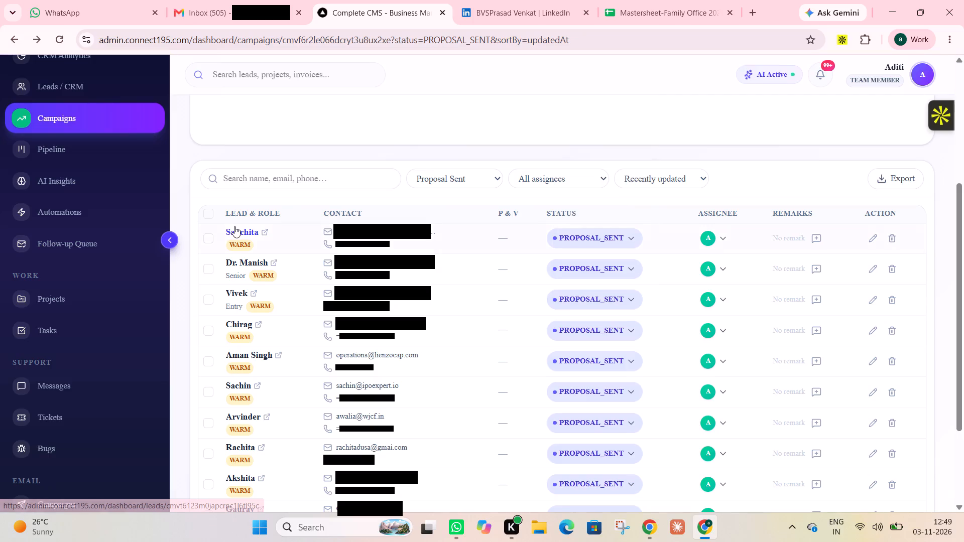
left_click(242, 235)
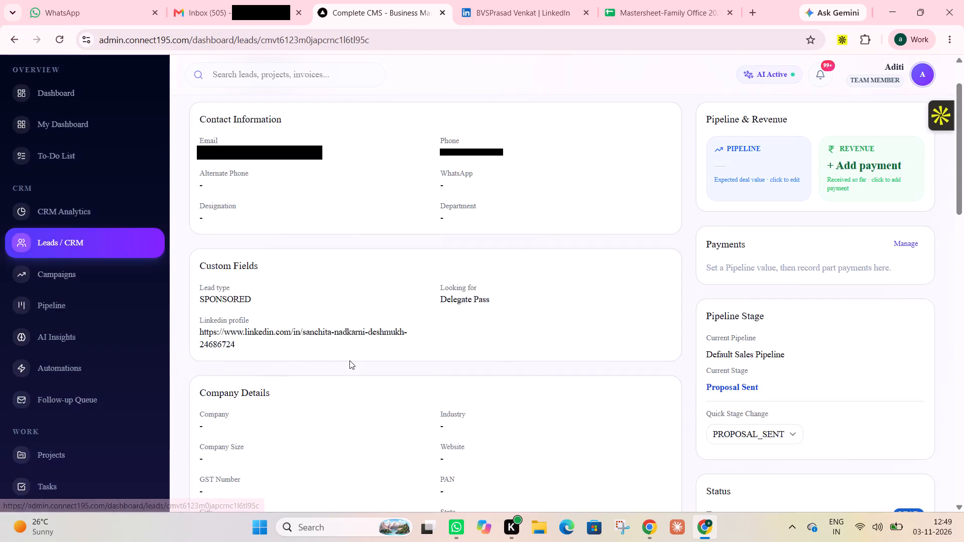
scroll(349, 360, "down", 6)
scroll(349, 360, "up", 7)
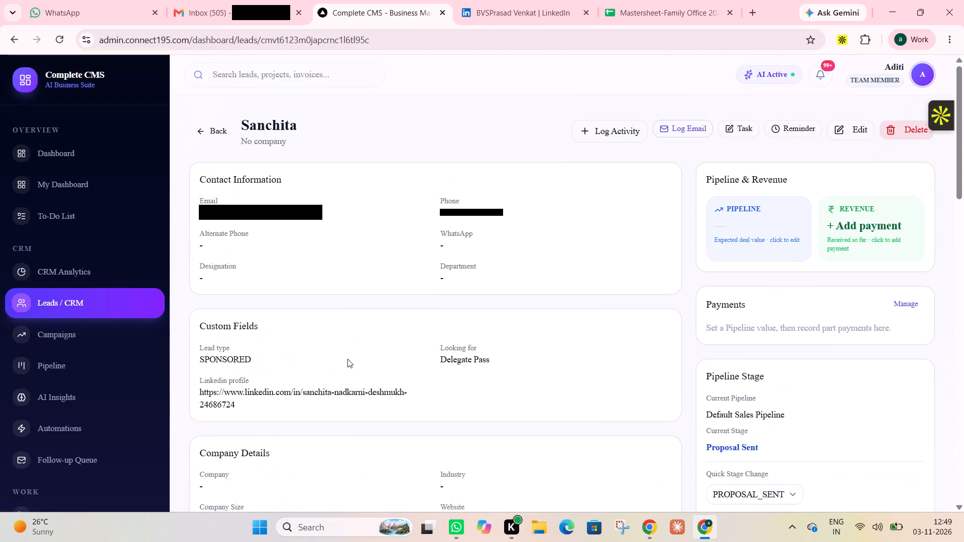
left_click(197, 134)
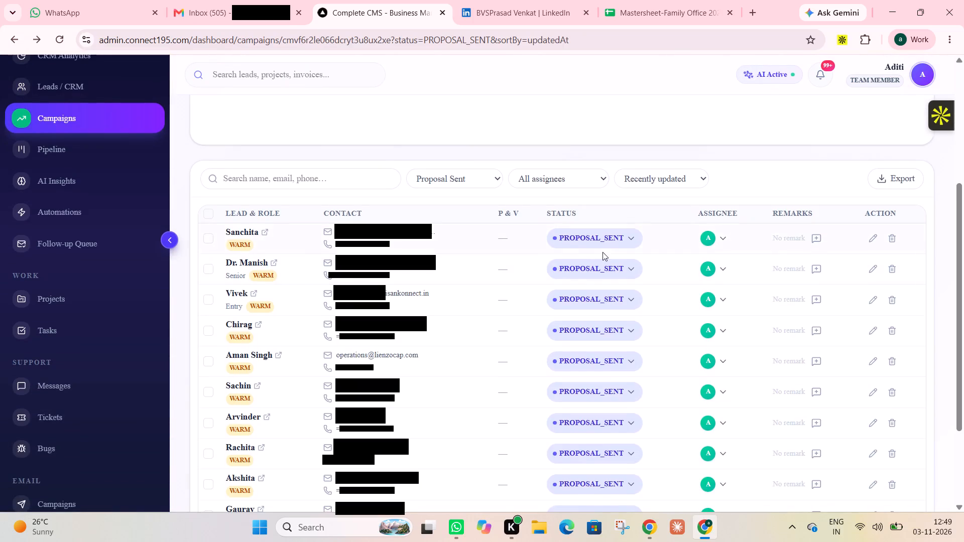
Change Sanchita's status to Contact Attempted in the campaign lead list.
left_click_drag(585, 238, 589, 207)
left_click(589, 207)
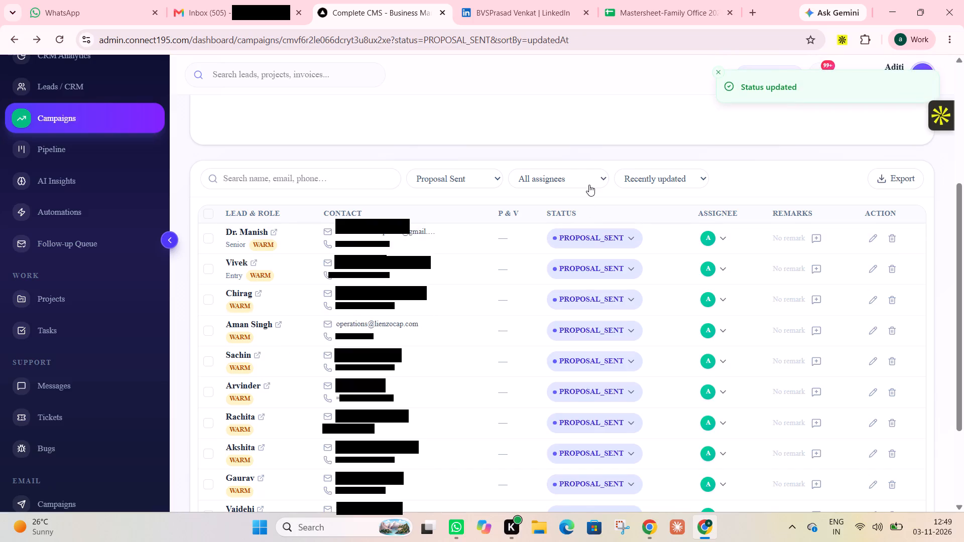
Open the status filter options for the campaign lead list.
left_click(475, 180)
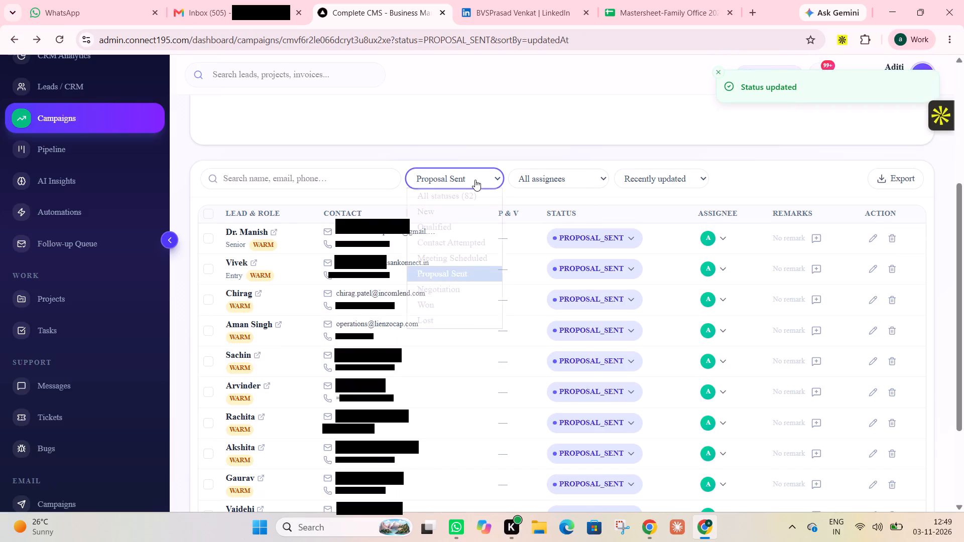
Filter the campaign lead list by the Contact Attempted status.
left_click(444, 243)
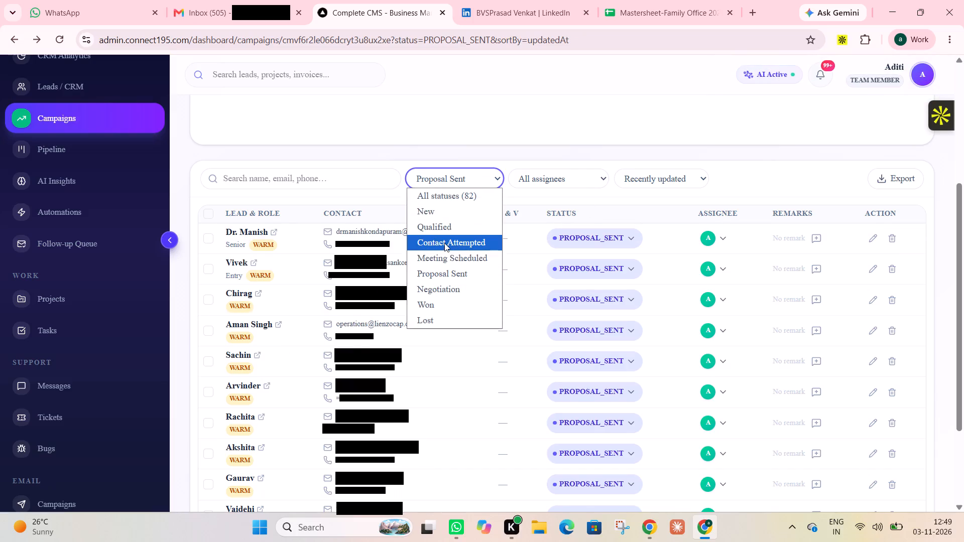
Switch the campaign lead list's status filter back to Proposal Sent.
left_click_drag(450, 159, 450, 178)
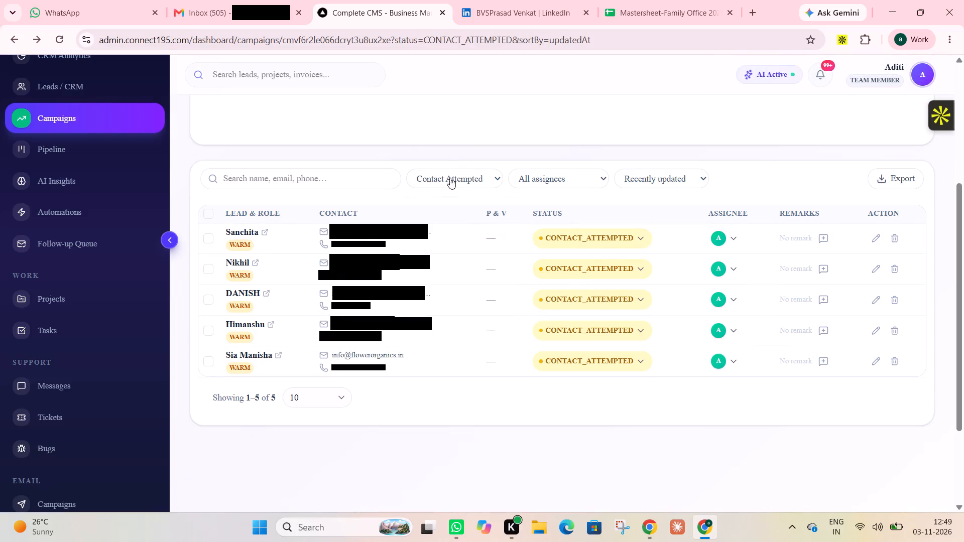
left_click_drag(450, 178, 447, 181)
left_click(447, 181)
left_click(442, 272)
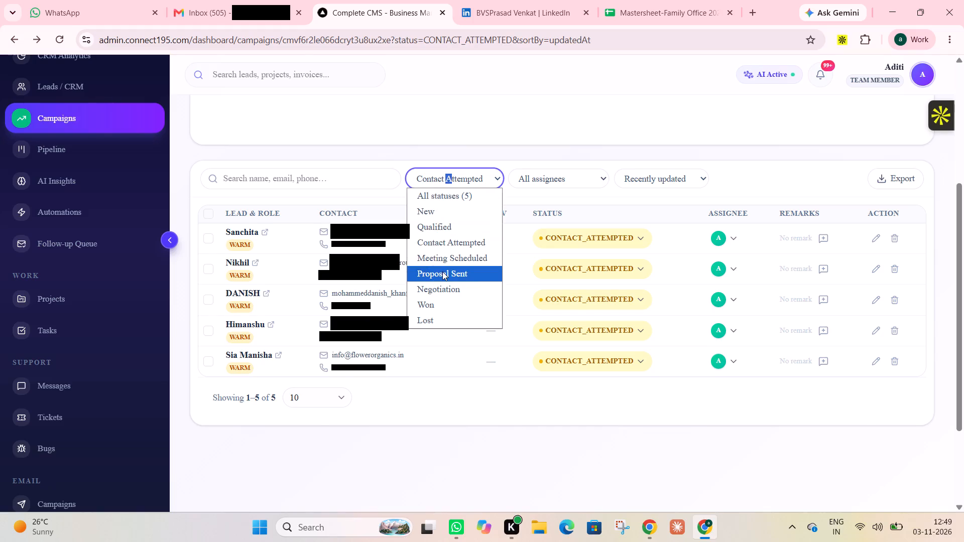
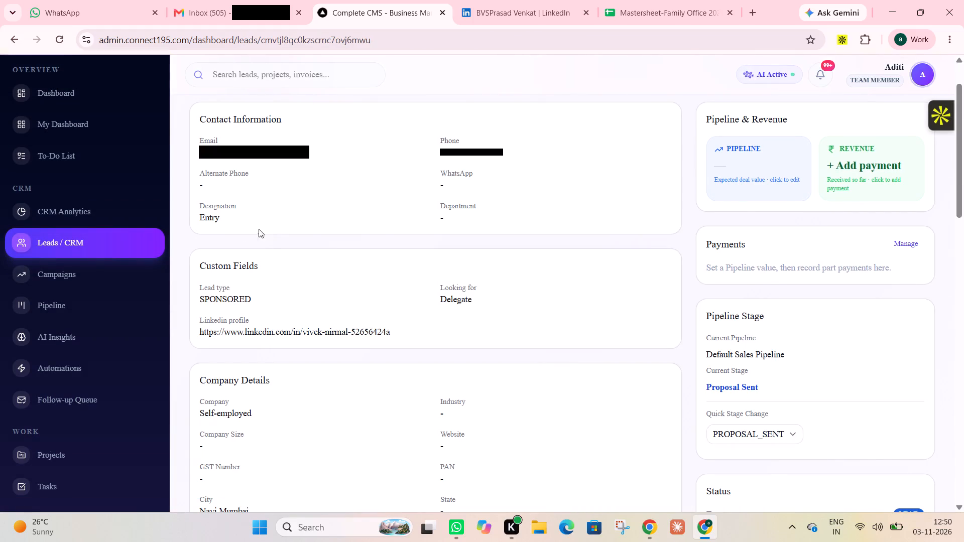
Review Vivek's contact information and custom fields, and check the Hotleads/Pipeline sheet of the Mastersheet-Family Office 2026 spreadsheet.
scroll(460, 378, "down", 7)
scroll(460, 378, "up", 2)
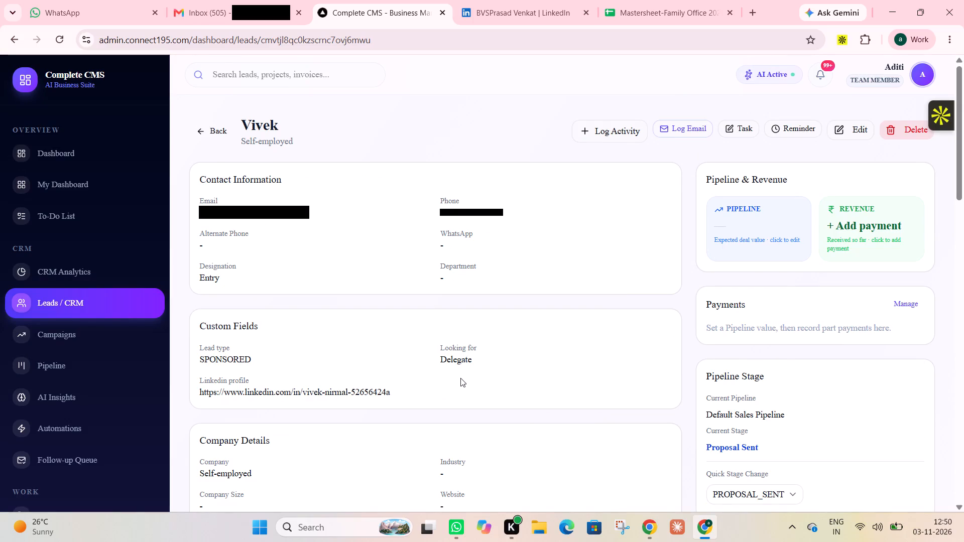
scroll(460, 378, "up", 2)
left_click(663, 1)
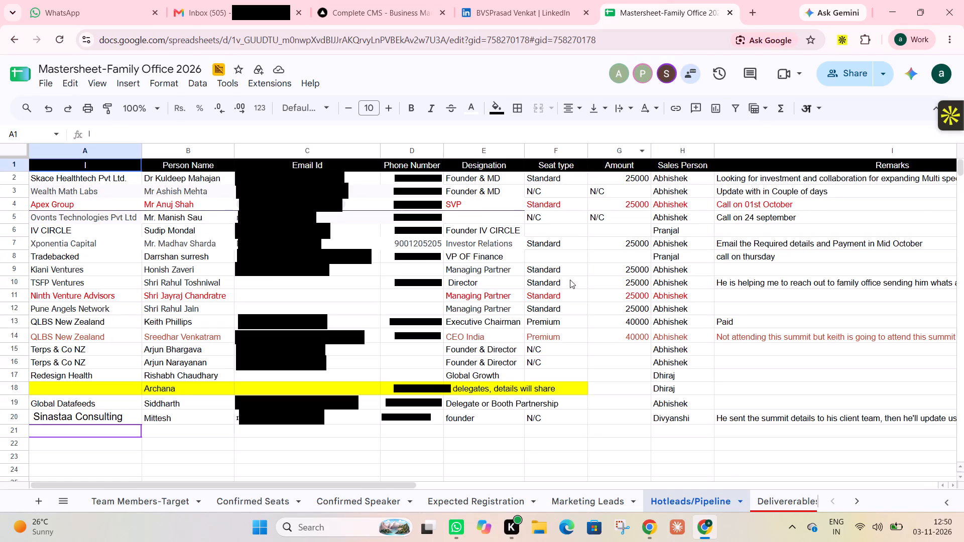
scroll(515, 397, "right", 1)
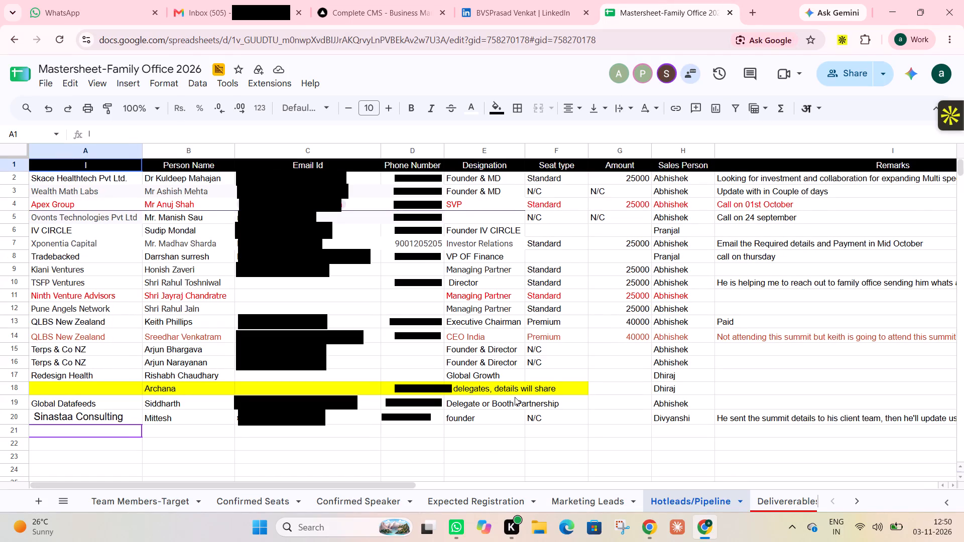
scroll(515, 397, "right", 1)
scroll(515, 397, "down", 1)
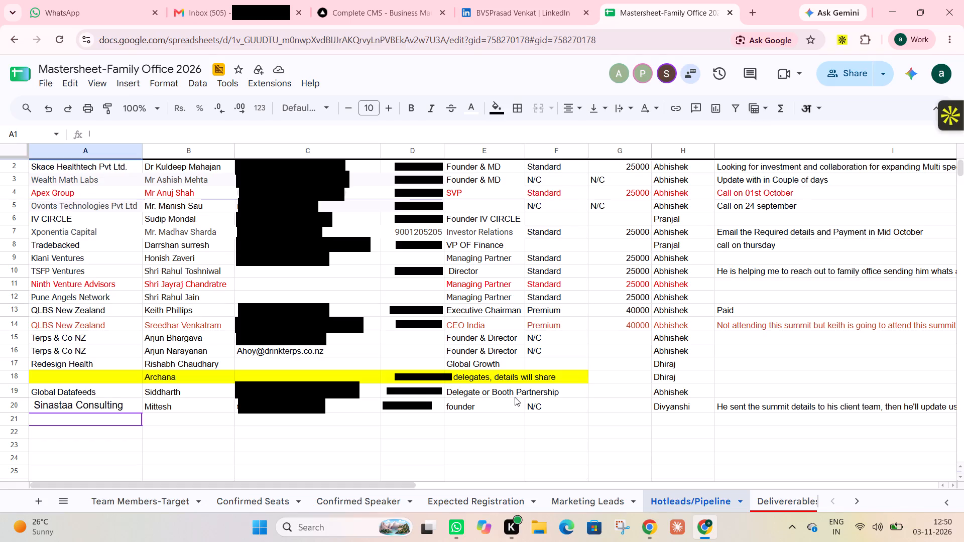
left_click(554, 421)
left_click(394, 417)
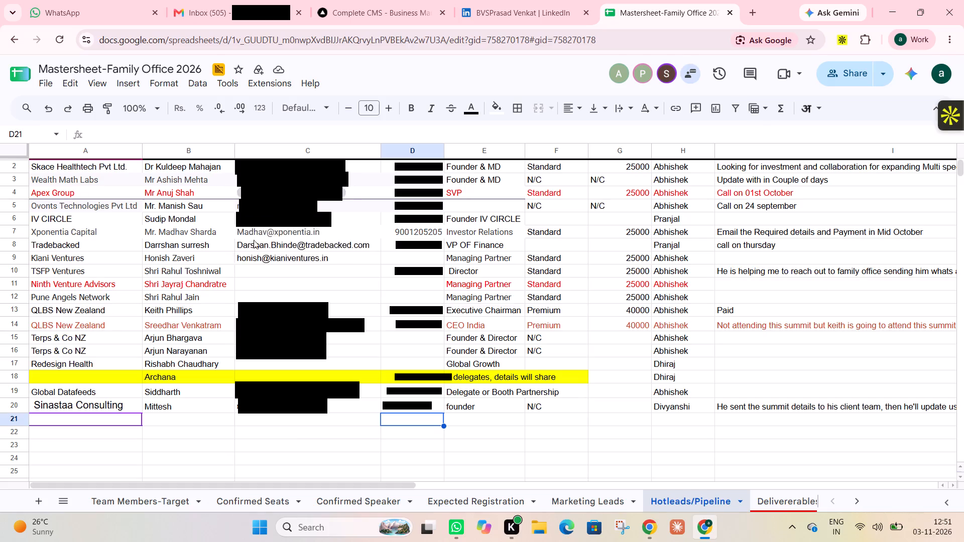
Go back to Vivek's lead record in Complete CMS and change the pipeline stage to Contact Attempted.
left_click(350, 1)
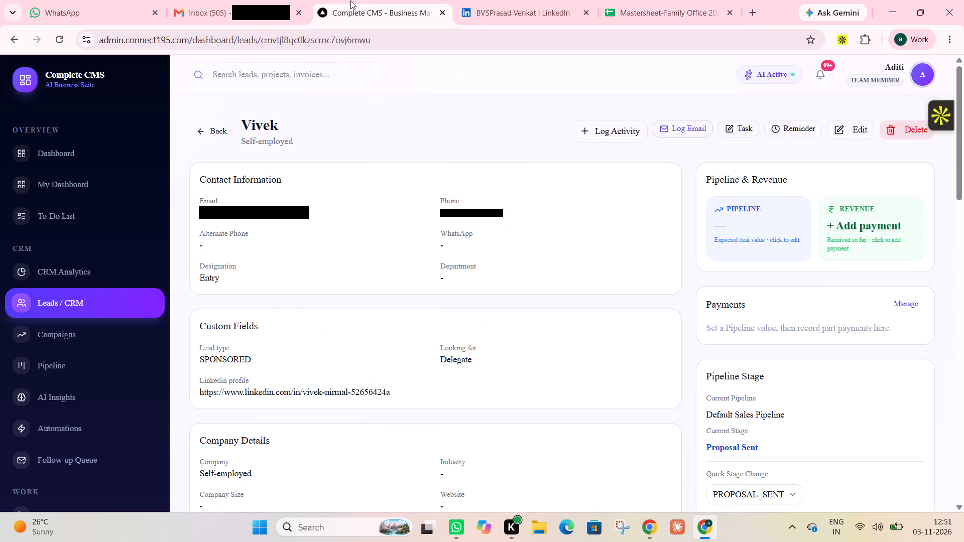
scroll(542, 233, "up", 1)
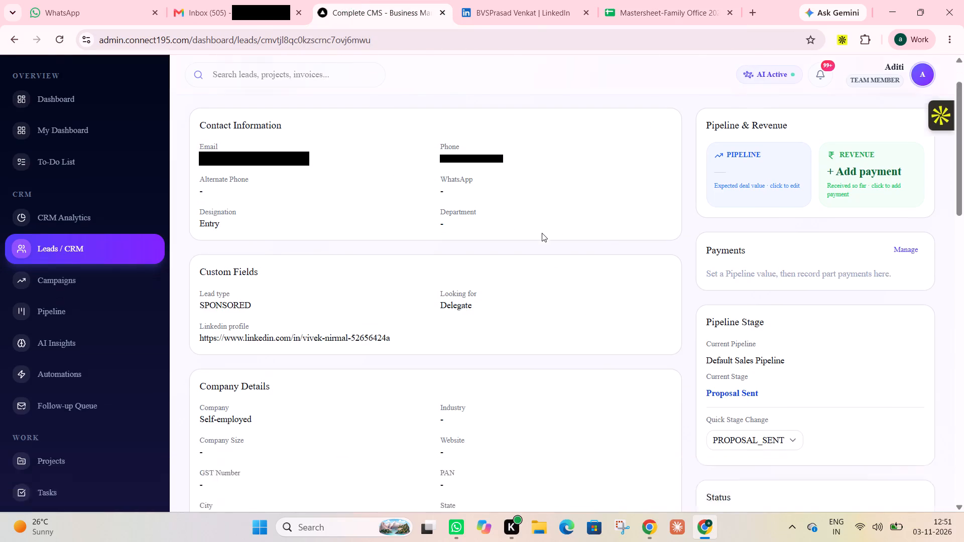
scroll(542, 233, "up", 1)
scroll(644, 262, "down", 2)
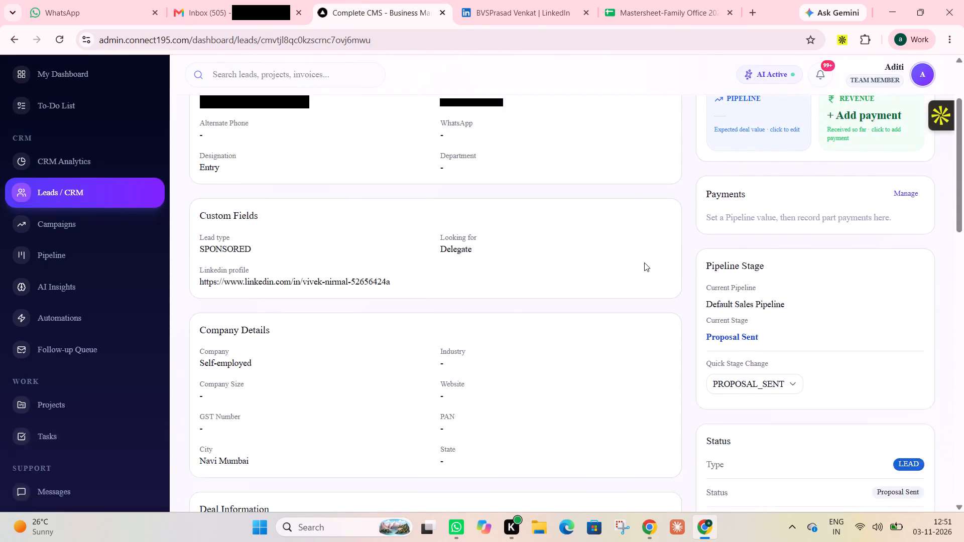
scroll(644, 262, "down", 2)
left_click(773, 265)
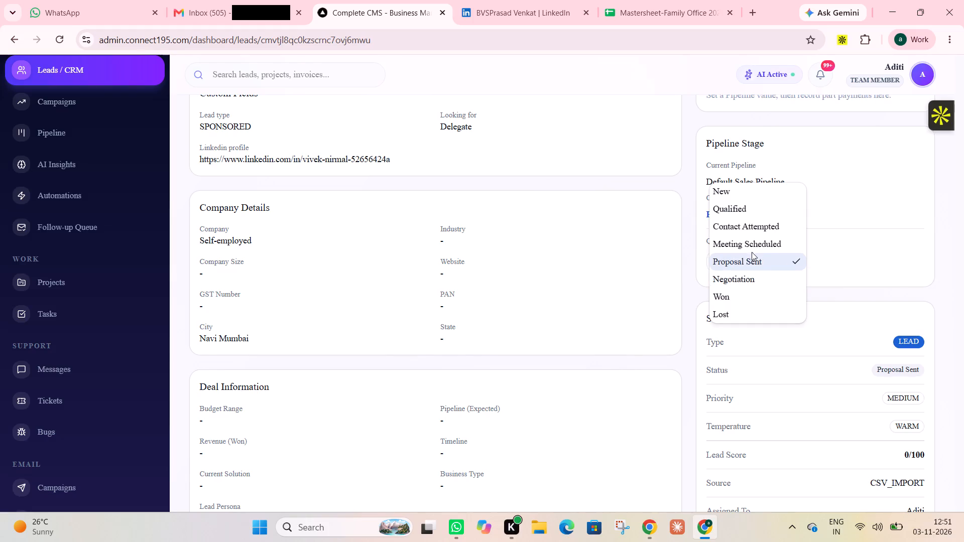
left_click(750, 225)
Return to the campaign's Proposal Sent lead list and look over the leads on its first page.
scroll(476, 220, "up", 3)
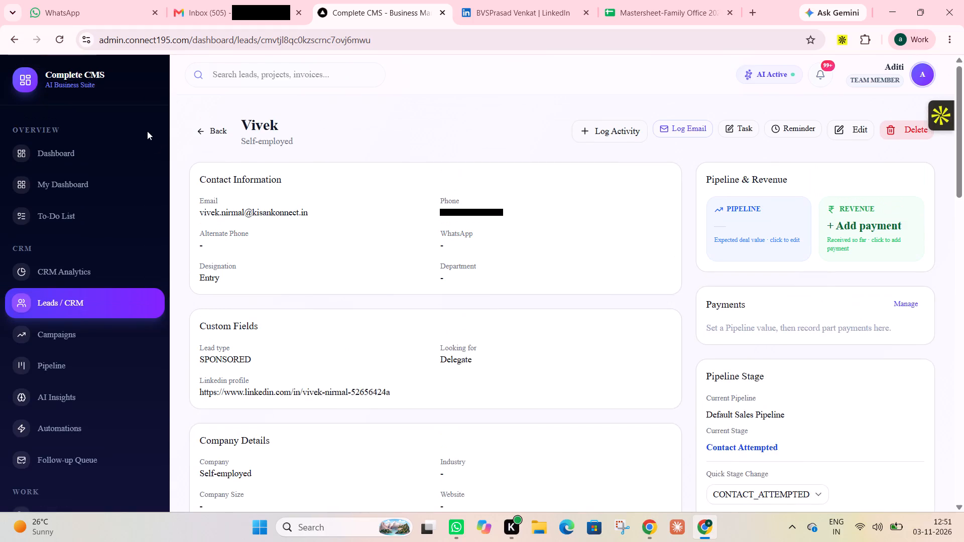
left_click(198, 131)
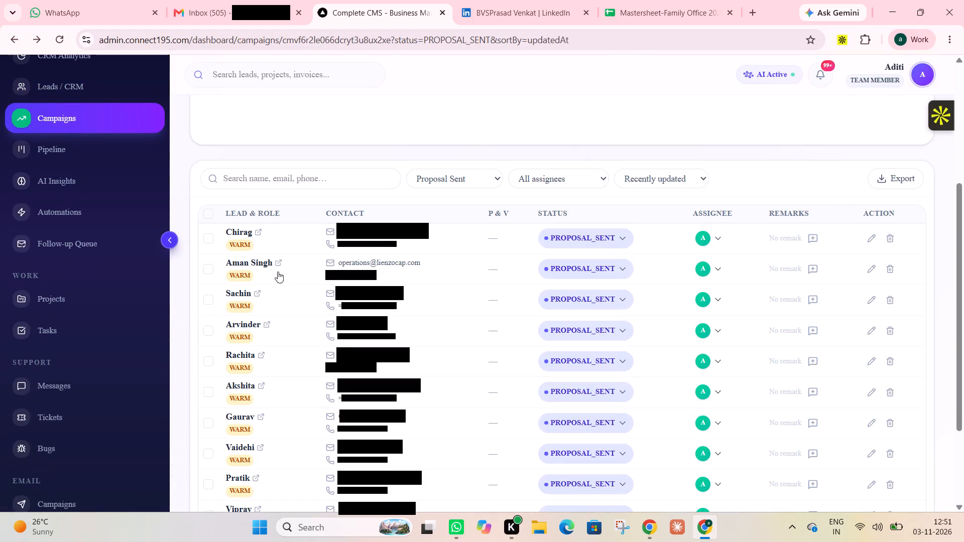
scroll(290, 299, "down", 2)
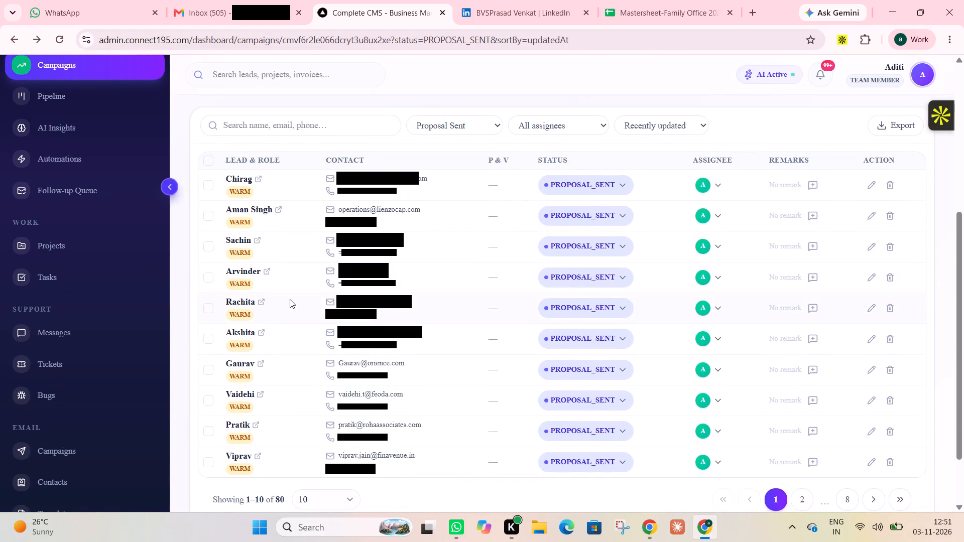
Open Chirag's lead record from the Proposal Sent list and review its contact information, custom fields, company and deal details.
left_click(248, 176)
scroll(355, 297, "down", 5)
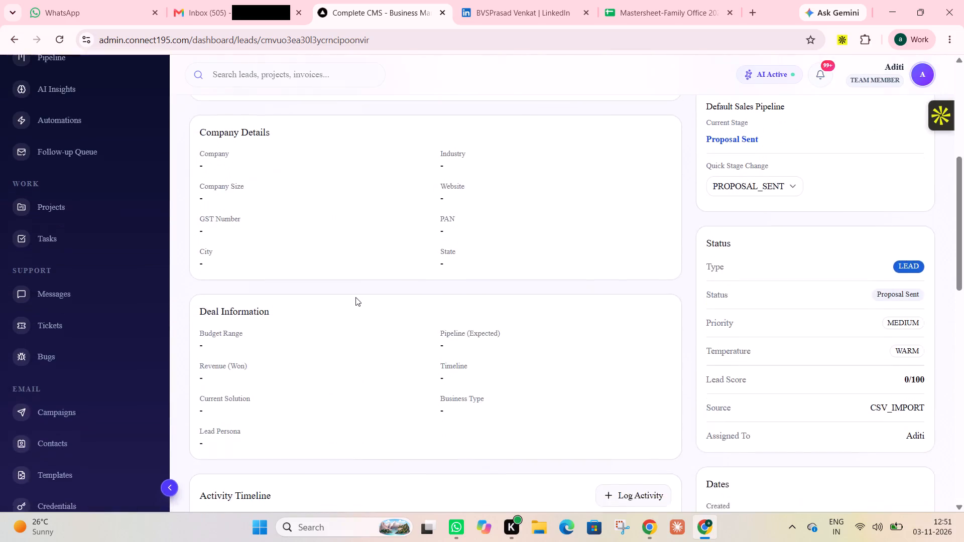
scroll(355, 297, "down", 4)
scroll(355, 297, "up", 4)
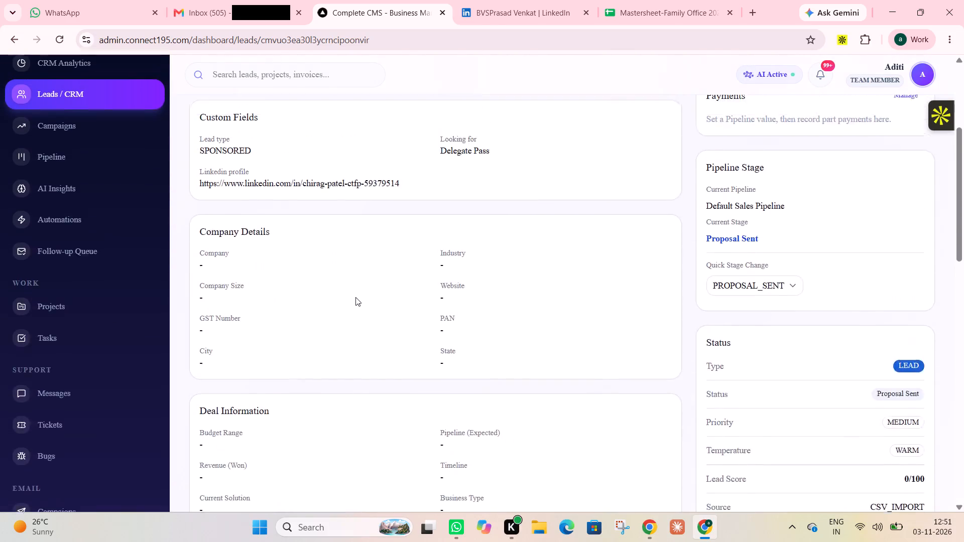
scroll(355, 297, "up", 2)
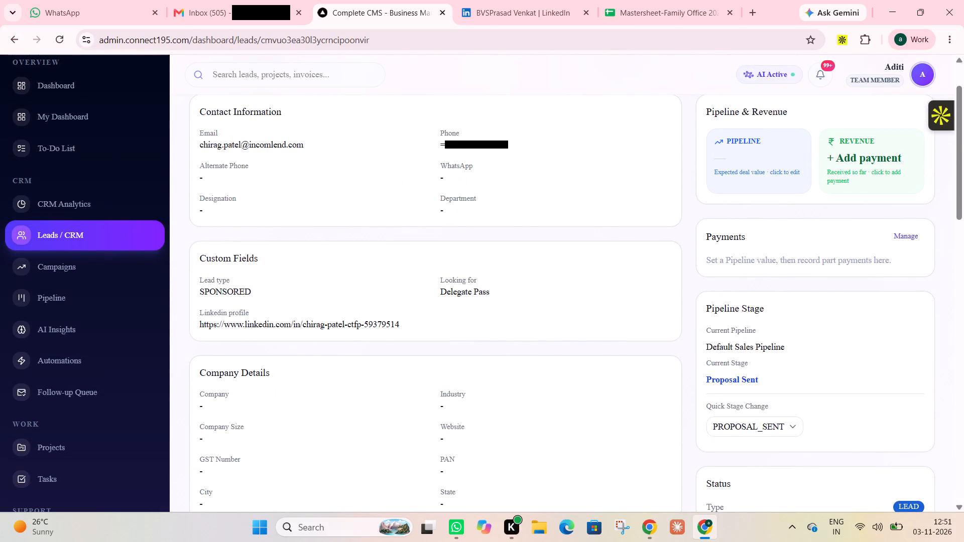
Copy the LinkedIn profile link from Chirag's custom fields and open it in a new browser tab.
left_click_drag(195, 321, 251, 326)
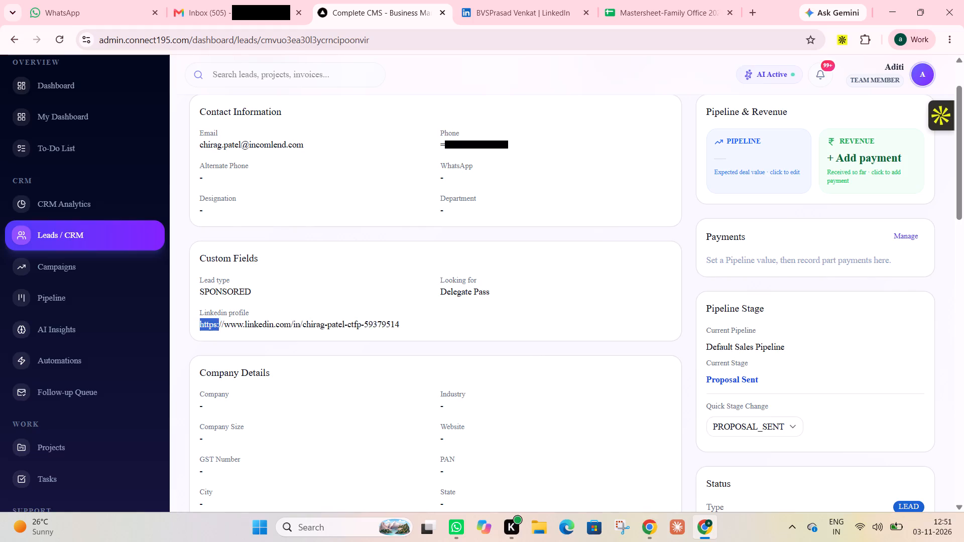
left_click_drag(251, 326, 406, 323)
key("ctrl+c")
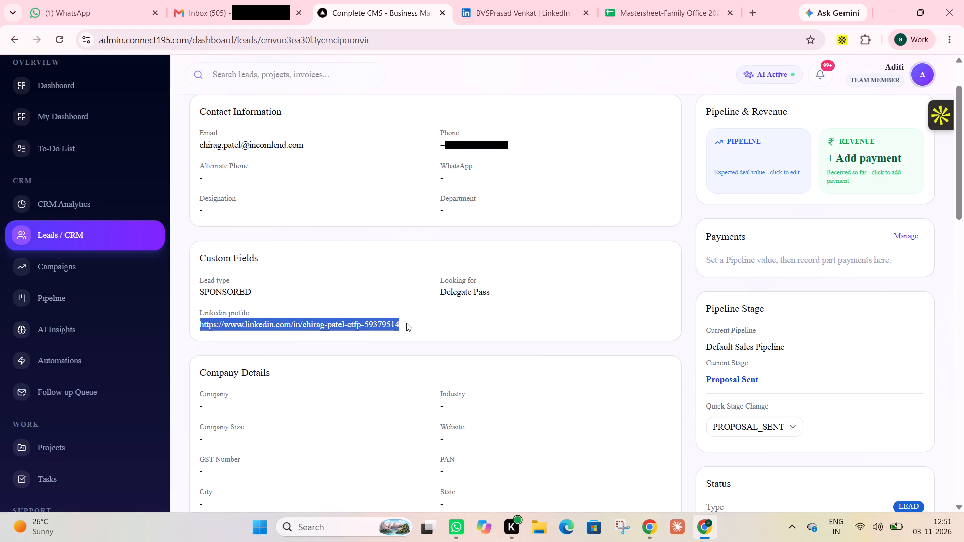
left_click(755, 2)
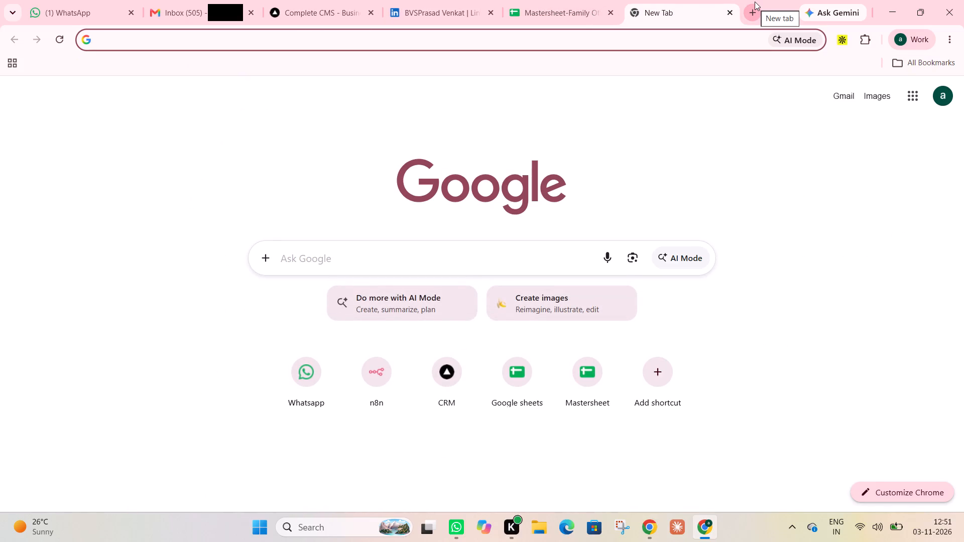
key("ctrl+v")
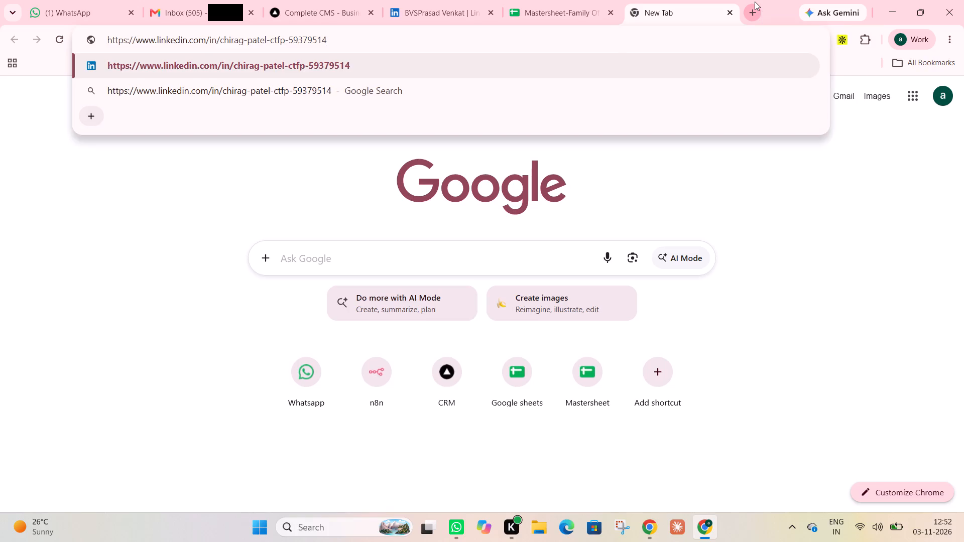
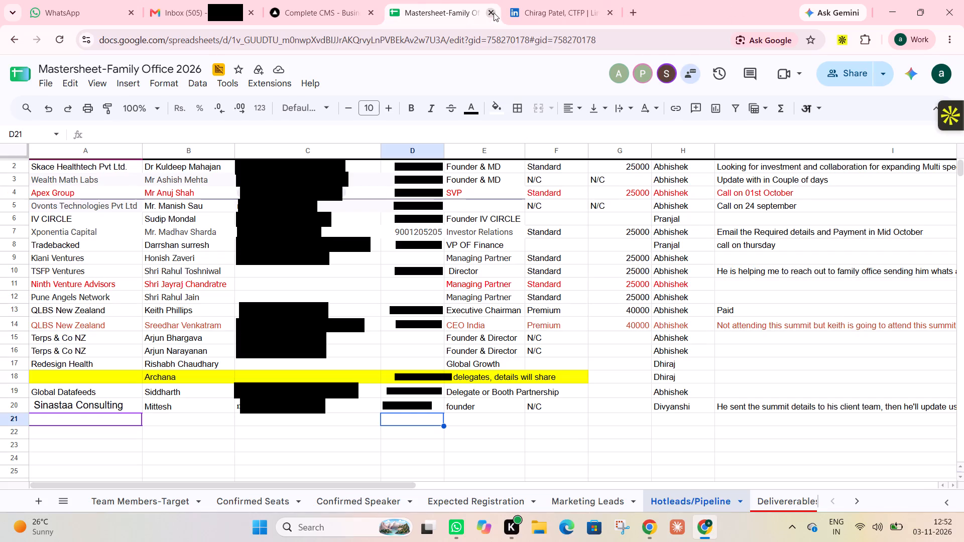
Check the Hotleads/Pipeline sheet of the Mastersheet-Family Office 2026 spreadsheet for an entry matching the lead Chirag.
scroll(478, 296, "down", 1)
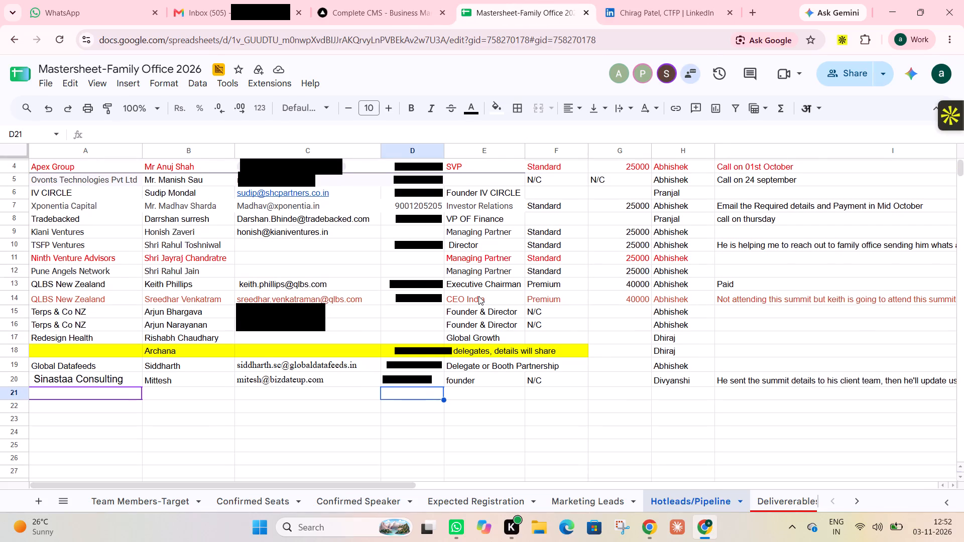
scroll(478, 296, "down", 2)
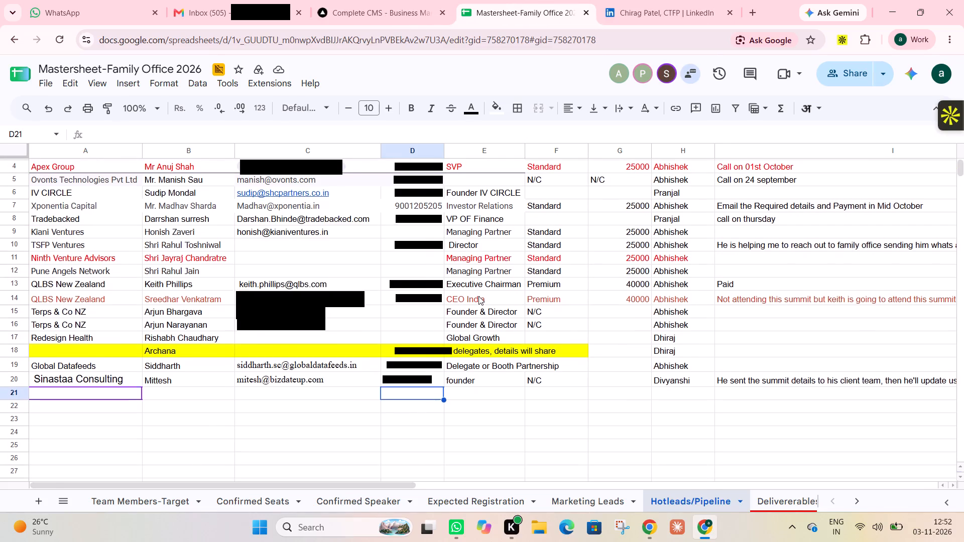
scroll(478, 296, "left", 1)
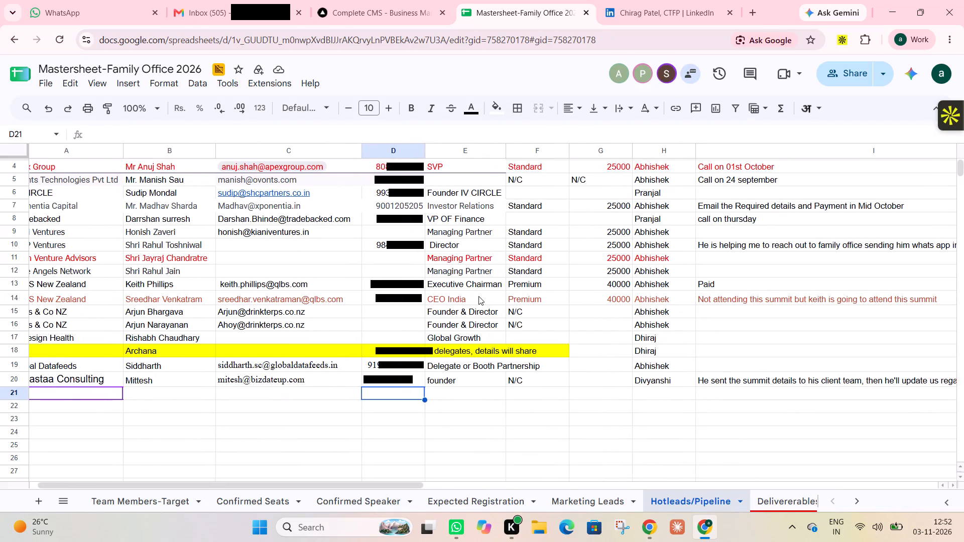
scroll(478, 296, "right", 1)
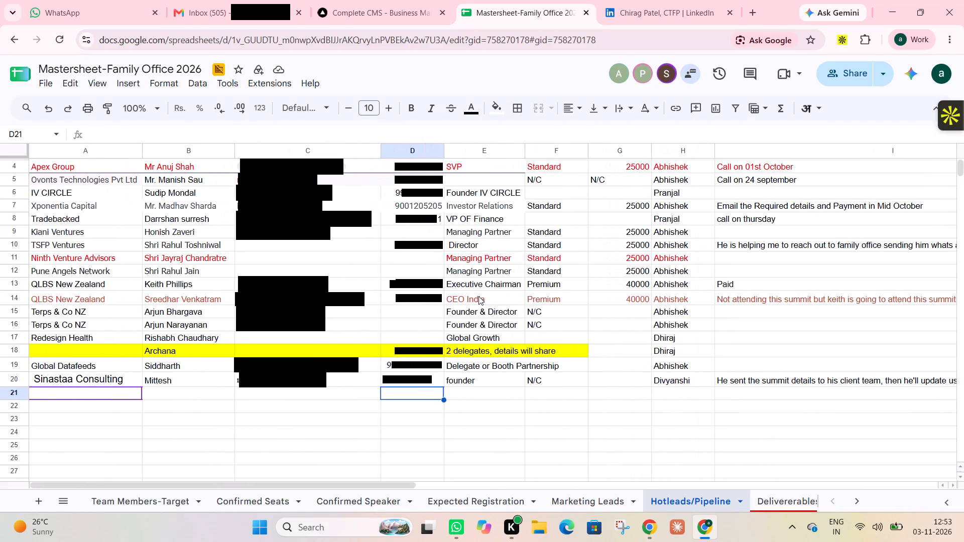
Go back to Chirag's lead record in Complete CMS and change the pipeline stage to Contact Attempted.
left_click(361, 5)
scroll(320, 159, "up", 1)
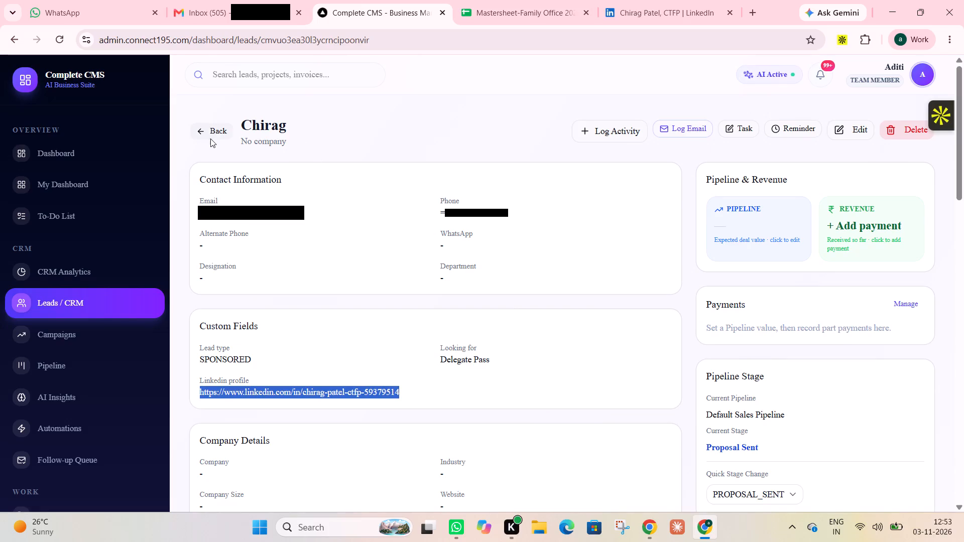
scroll(585, 368, "down", 2)
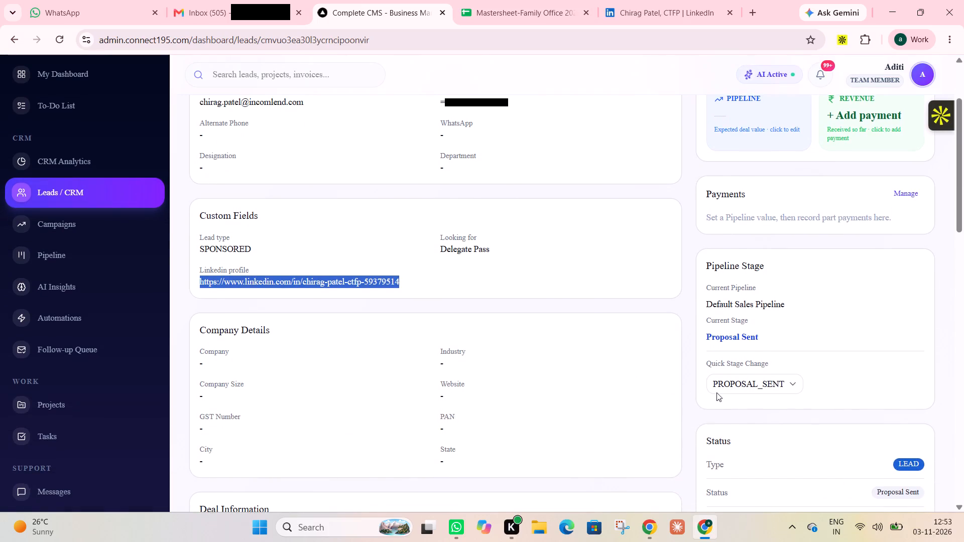
left_click(716, 392)
left_click(745, 354)
Return to the campaign's Proposal Sent lead list and look over the leads on its first page.
scroll(478, 303, "up", 5)
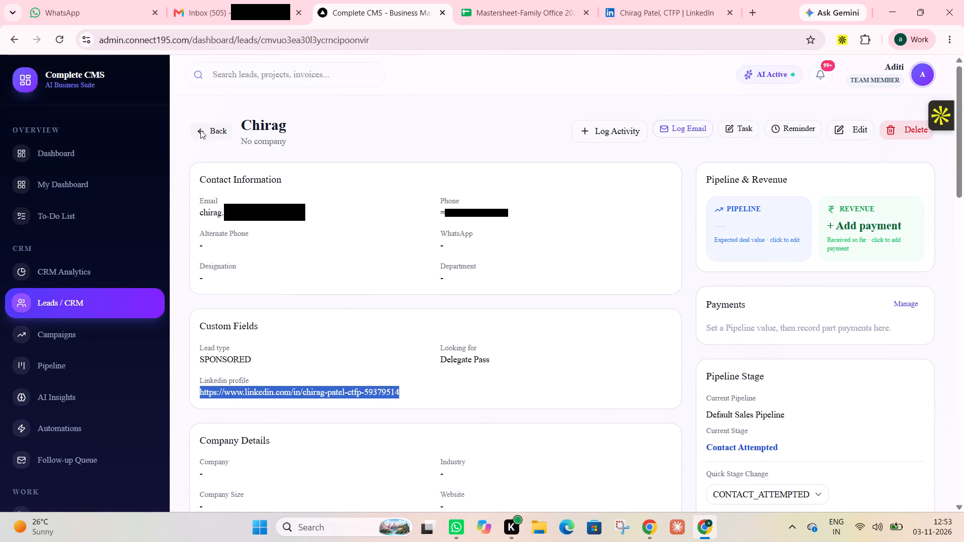
left_click(200, 130)
scroll(399, 286, "down", 1)
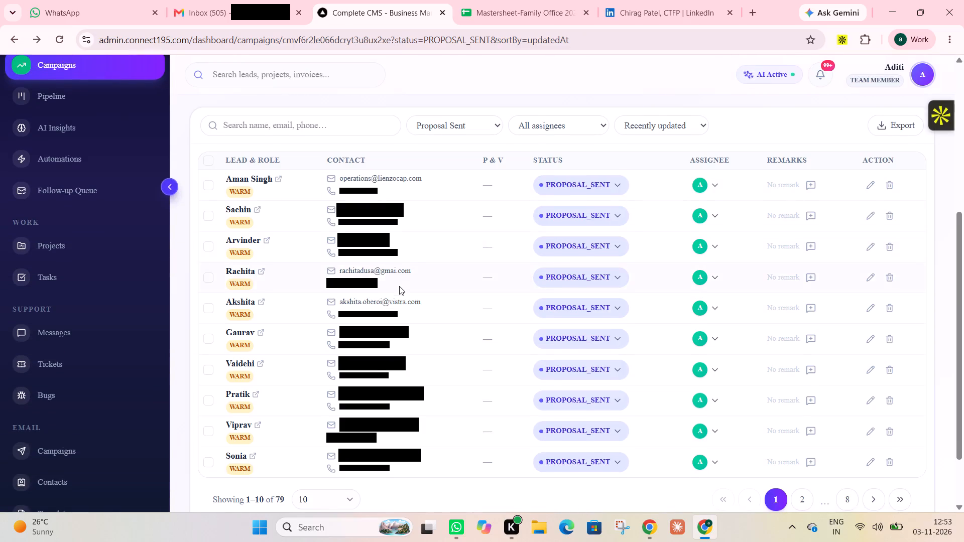
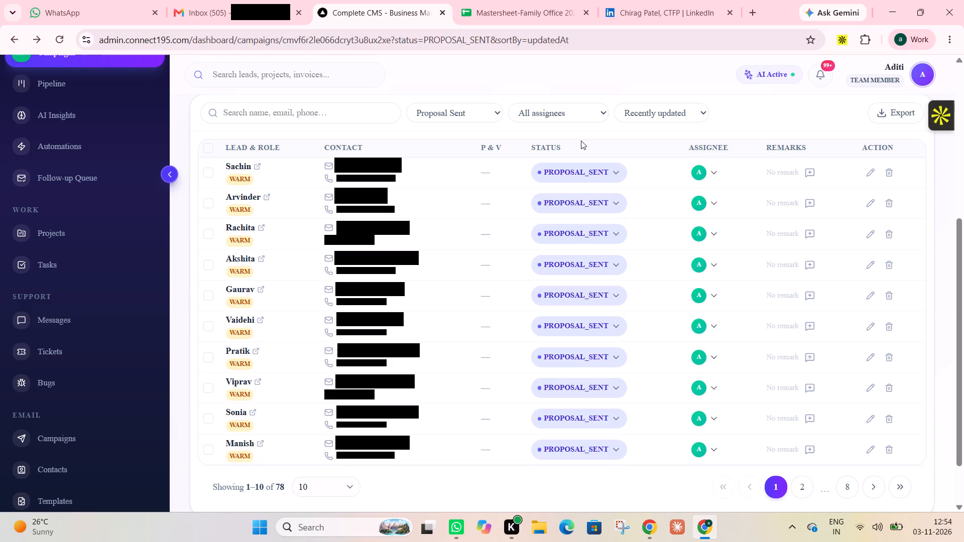
Filter the campaign's lead list by the New status instead of Proposal Sent.
left_click(465, 111)
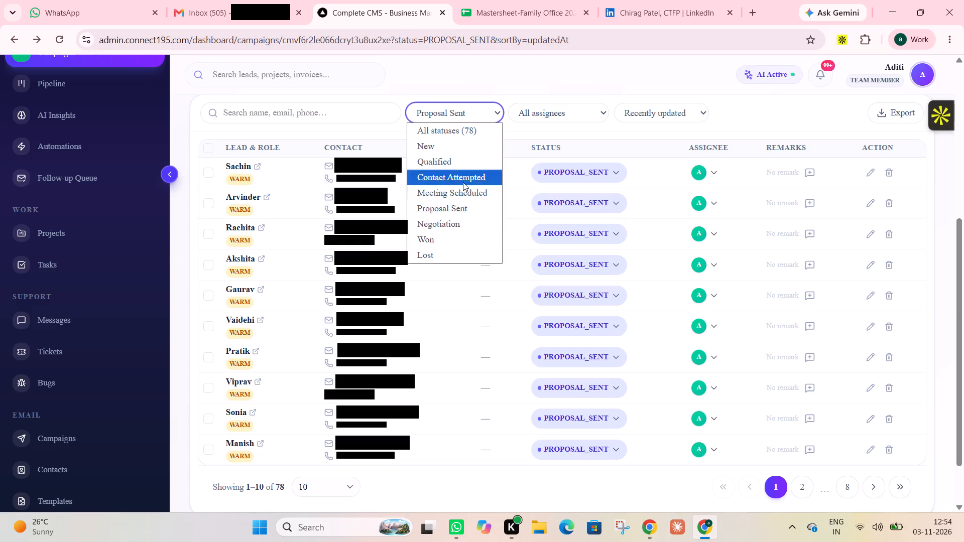
left_click(465, 150)
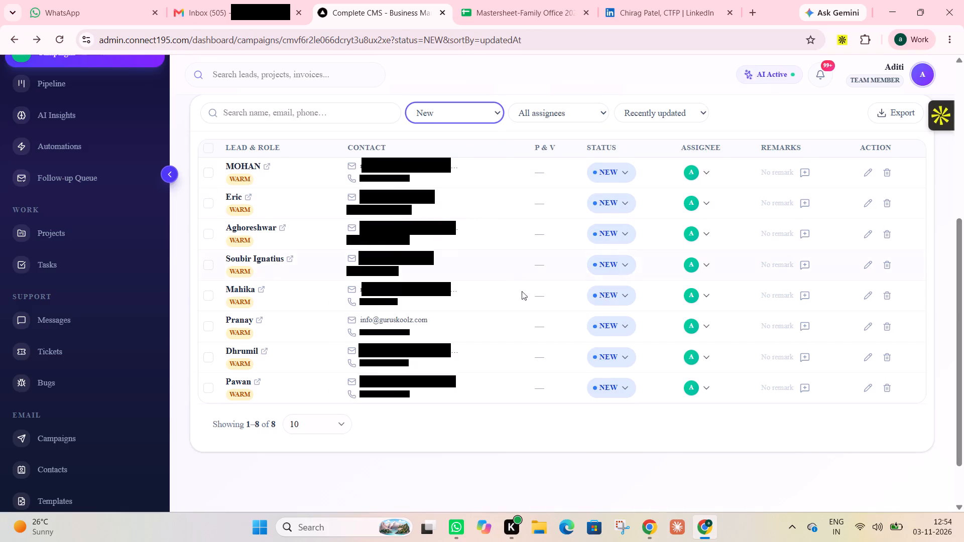
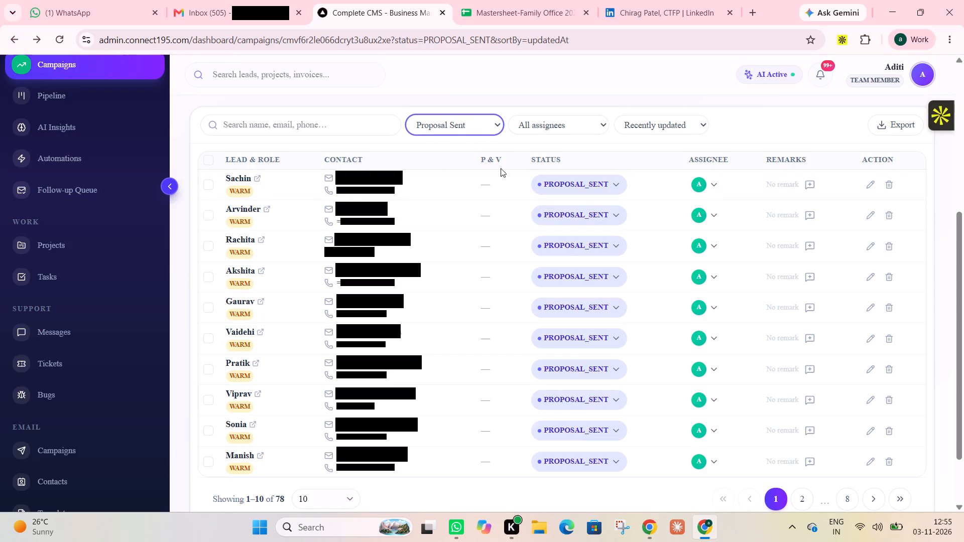
Change the status of the lead Sachin in the Proposal Sent list to Contact Attempted.
left_click(558, 191)
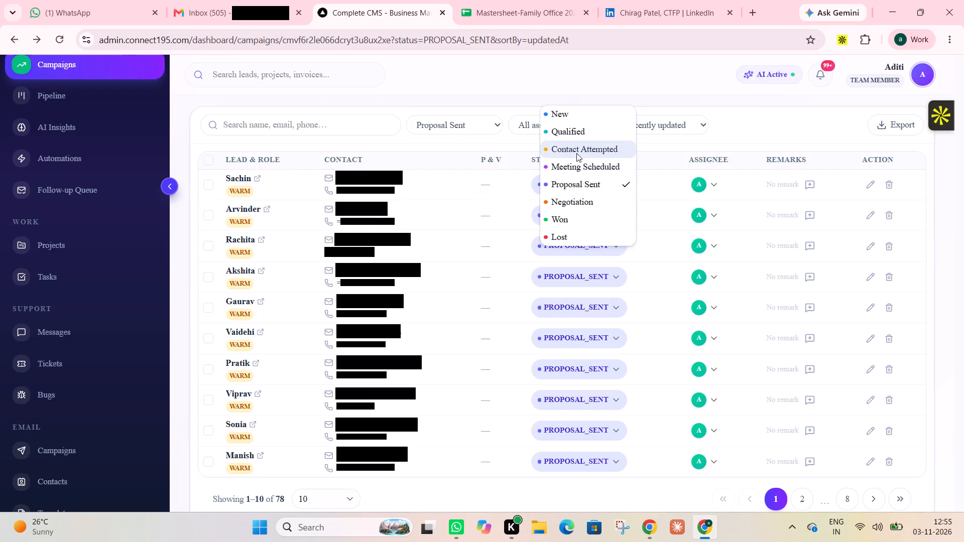
left_click(576, 151)
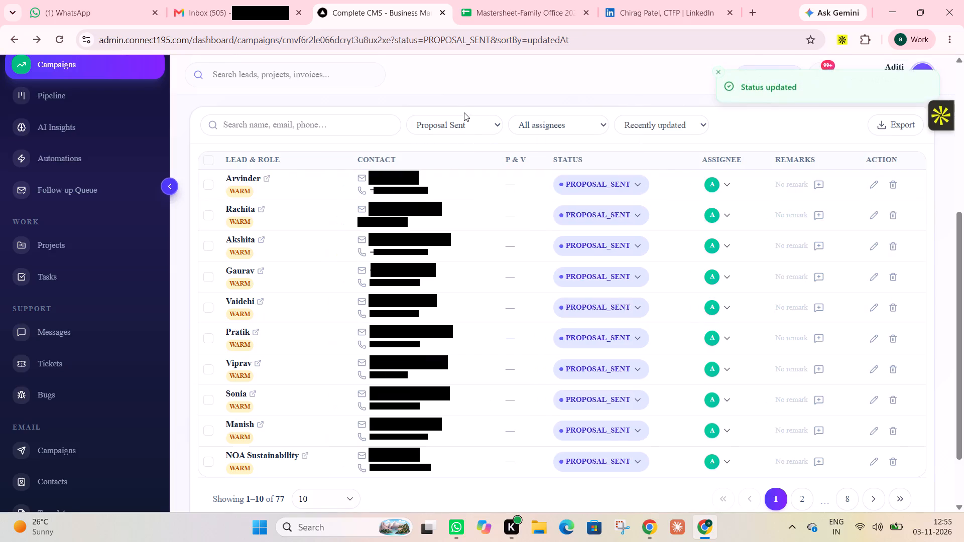
Switch the campaign lead list's status filter to New.
left_click(442, 118)
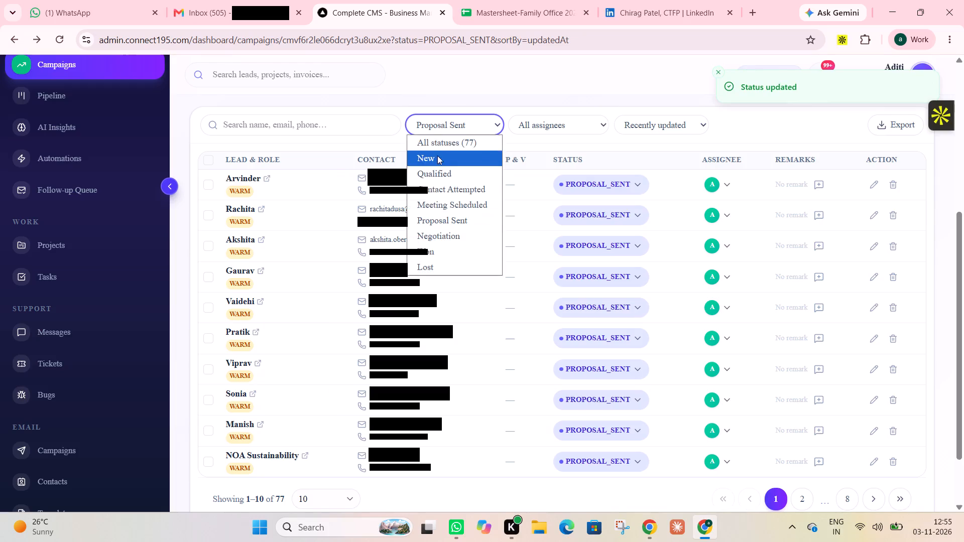
left_click(435, 170)
left_click(437, 131)
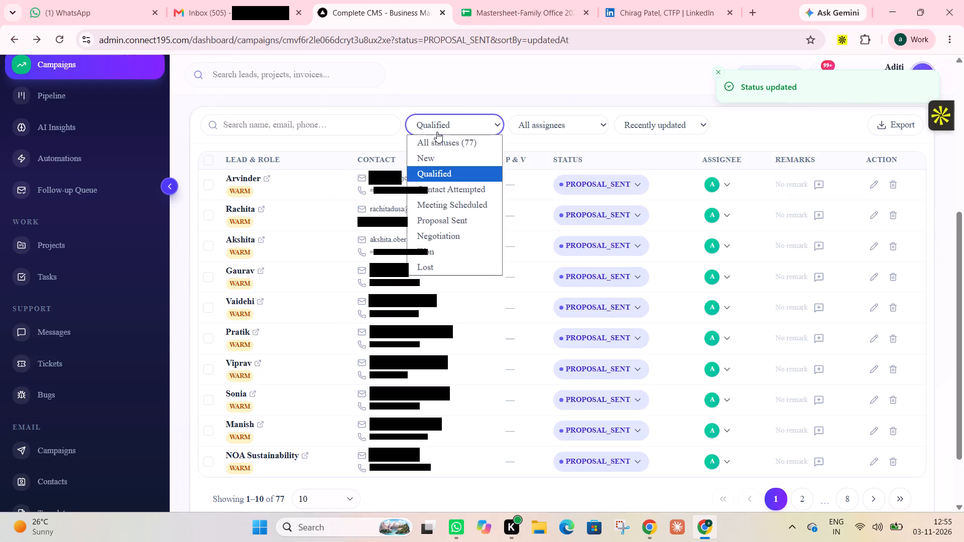
left_click(433, 157)
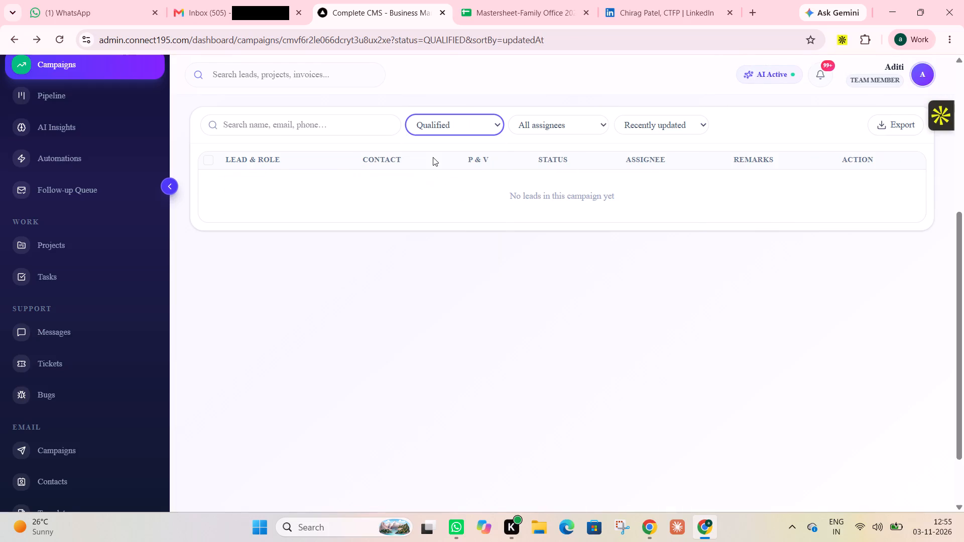
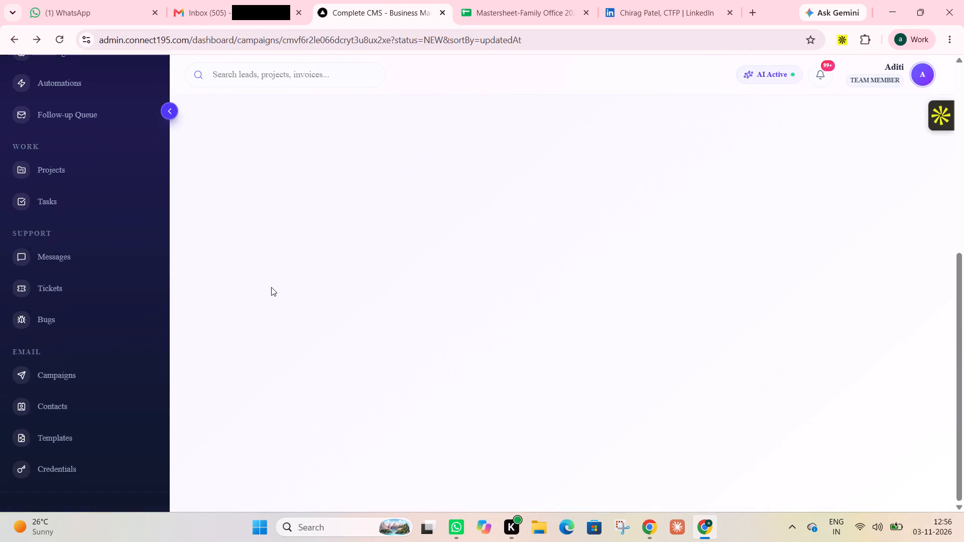
Look over the campaign's leads with New status and open the lead record for Pranay.
scroll(271, 287, "up", 3)
scroll(271, 287, "down", 5)
scroll(271, 287, "up", 3)
scroll(271, 287, "down", 4)
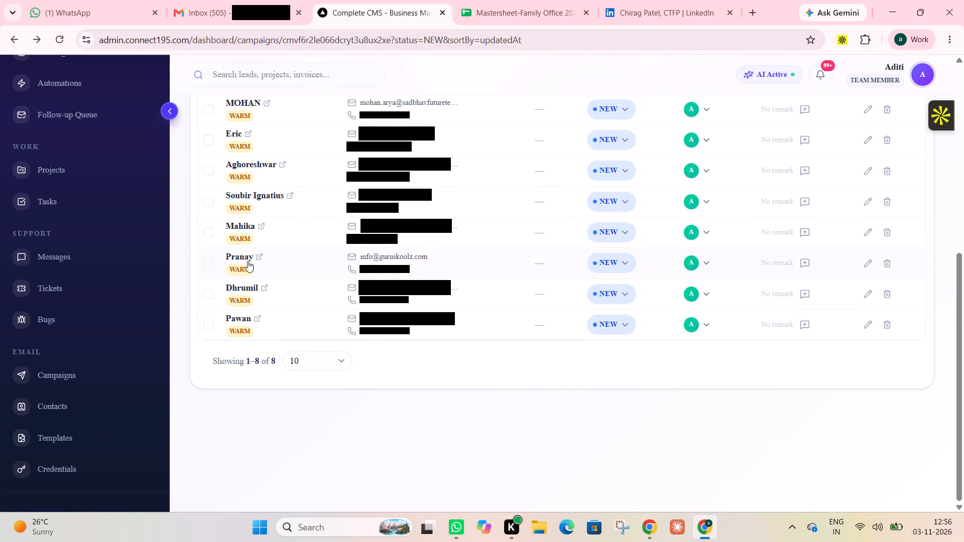
left_click(248, 261)
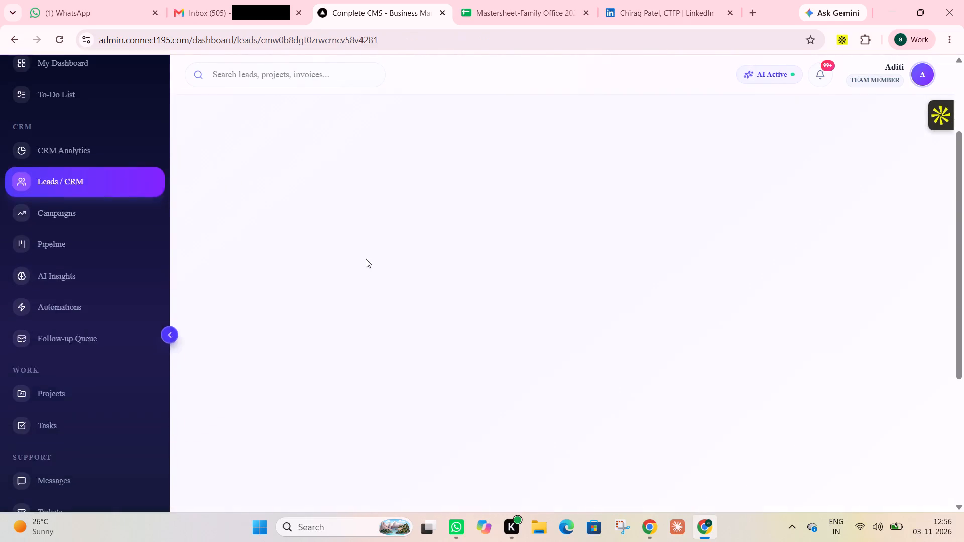
Look over the contact information, custom fields and pipeline stage in the lead record for Pranay.
scroll(254, 172, "up", 3)
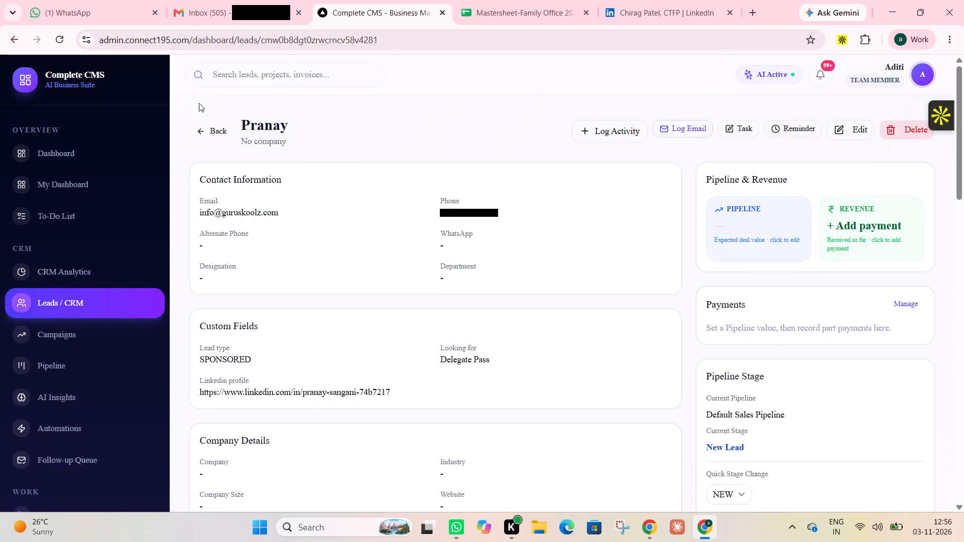
left_click(197, 133)
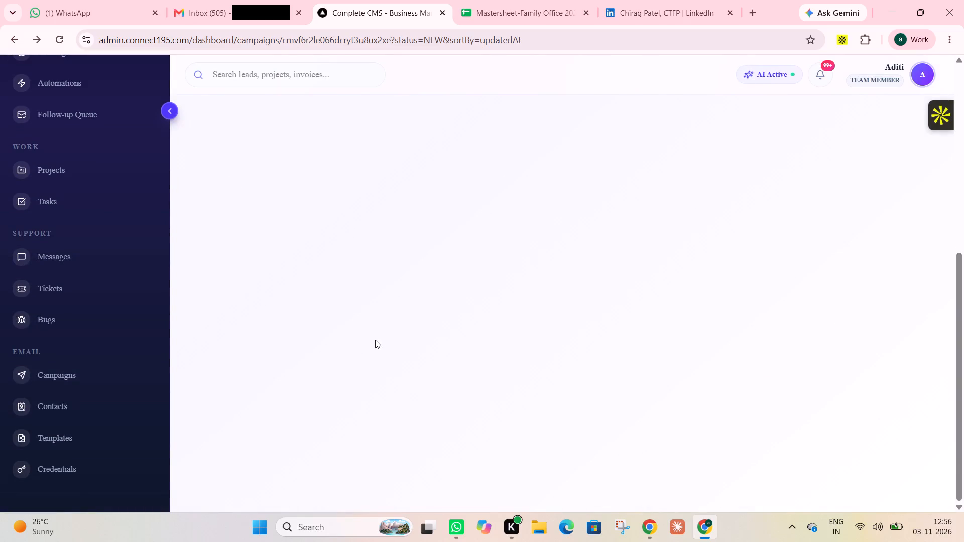
scroll(384, 253, "down", 2)
scroll(384, 253, "up", 4)
scroll(384, 253, "down", 4)
scroll(384, 253, "up", 6)
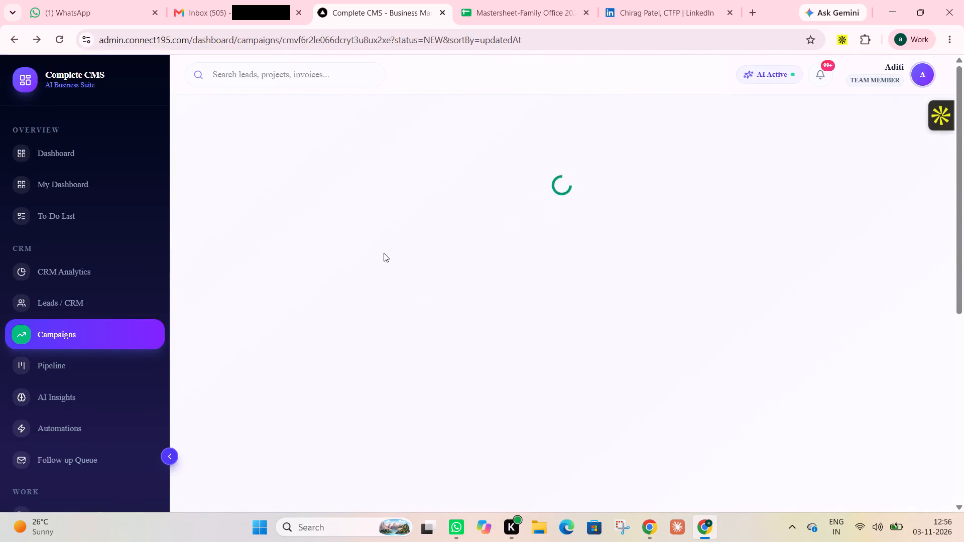
scroll(384, 253, "up", 2)
scroll(384, 253, "down", 4)
scroll(358, 395, "down", 1)
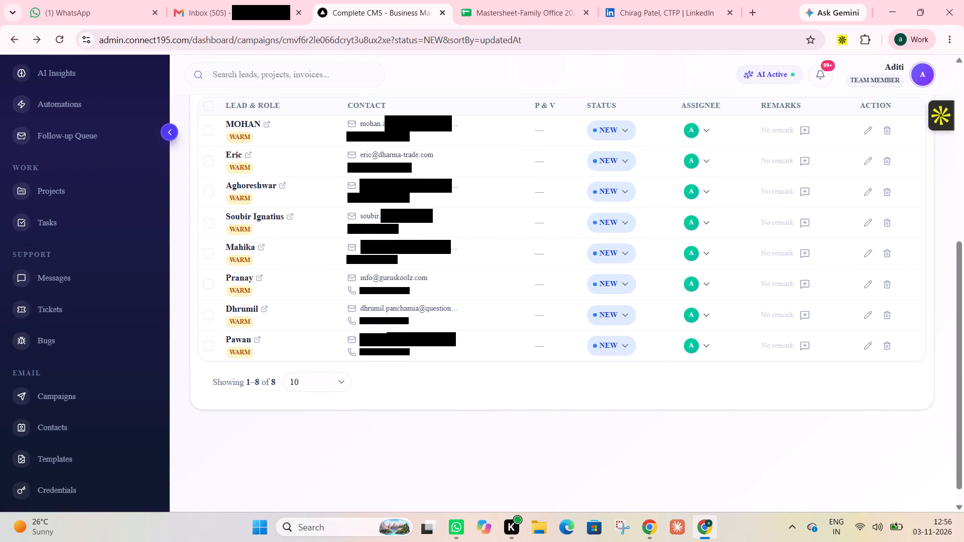